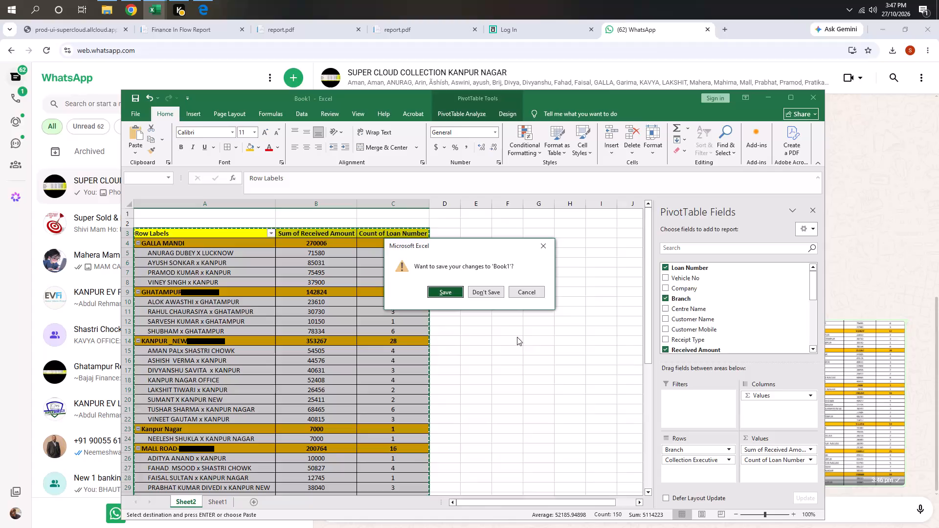
# Close the Book1 pivot table workbook and the Finance In Flow Report workbook, discarding the changes in both.
pyautogui.click(485, 288)
pyautogui.click(465, 359)
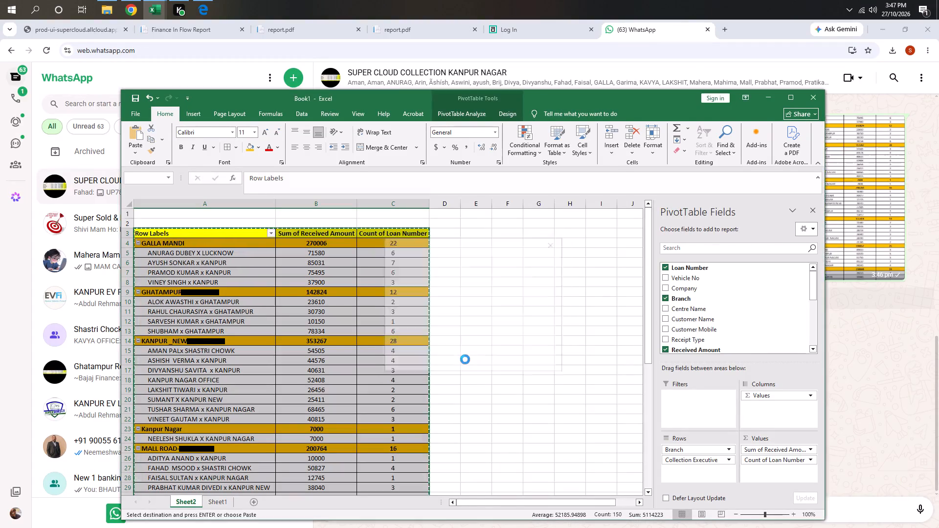
pyautogui.click(796, 88)
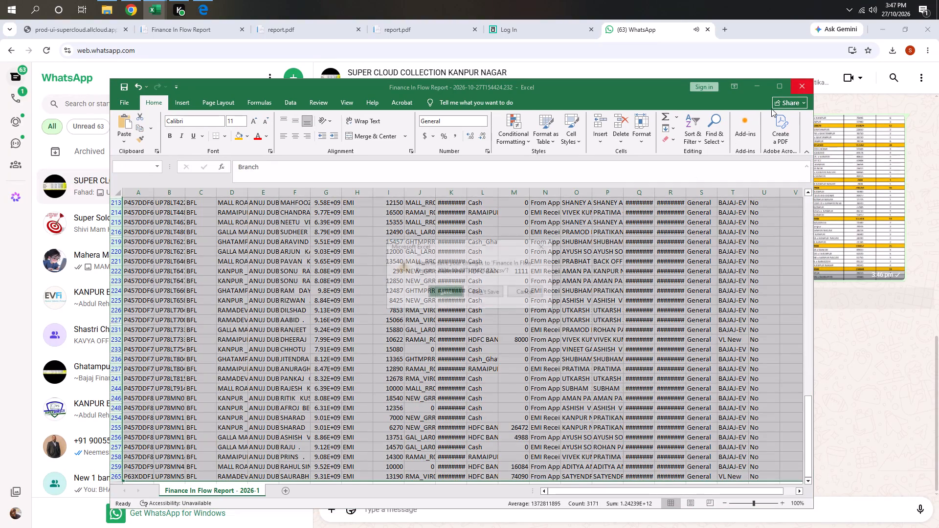
pyautogui.click(476, 294)
# Save the LEDGER NEW 2026 (2) workbook with blank cell B4008 selected on the KANPUR NEW # 1 sheet.
pyautogui.click(284, 323)
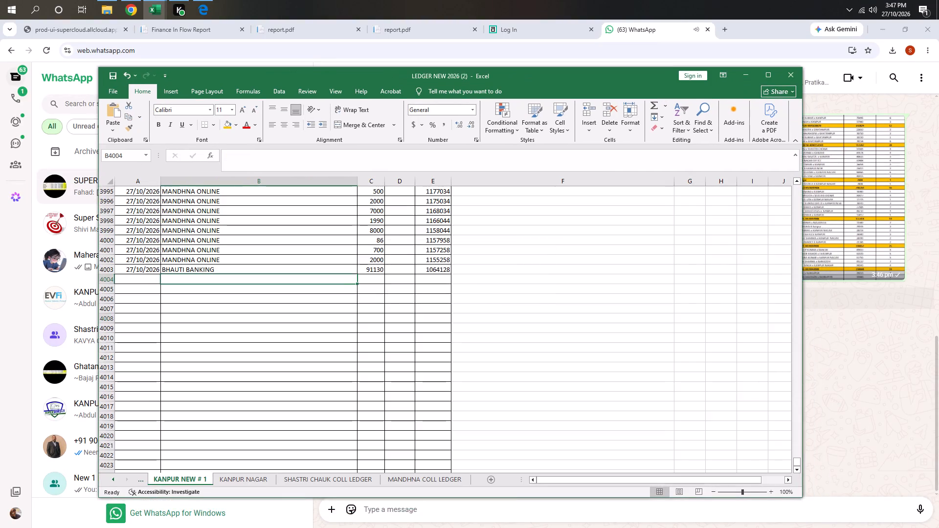
pyautogui.hotkey('ctrl', 's')
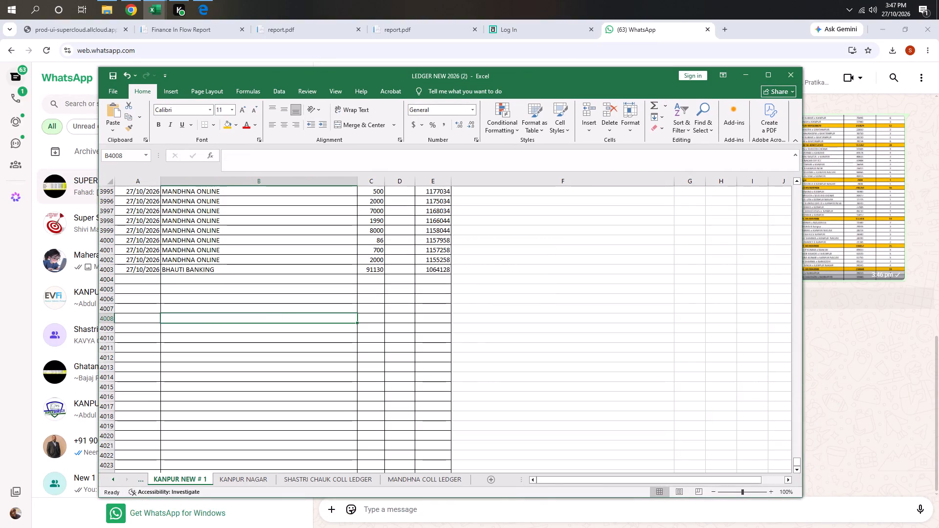
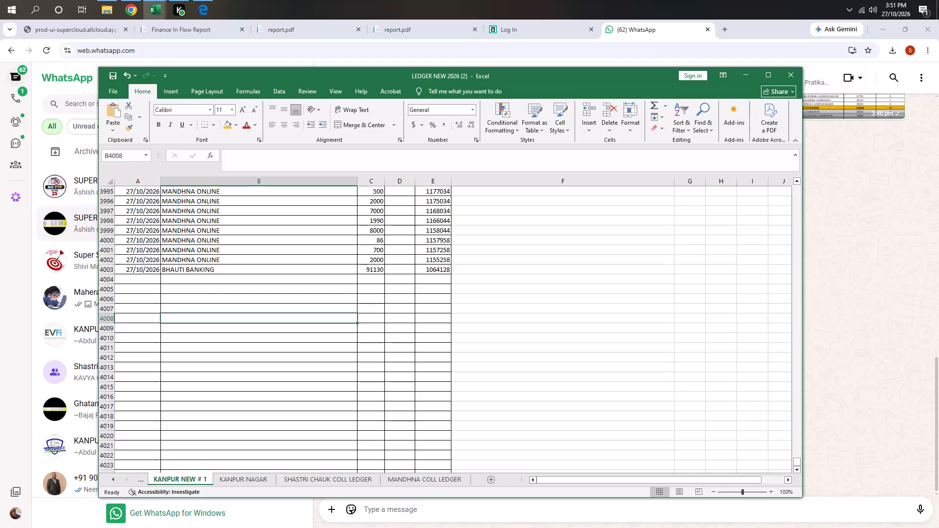
# Review the 27/10/2026 and preceding 26/10/2026 entries on the KANPUR NEW # 1 ledger sheet.
pyautogui.scroll(2, 304, 352)
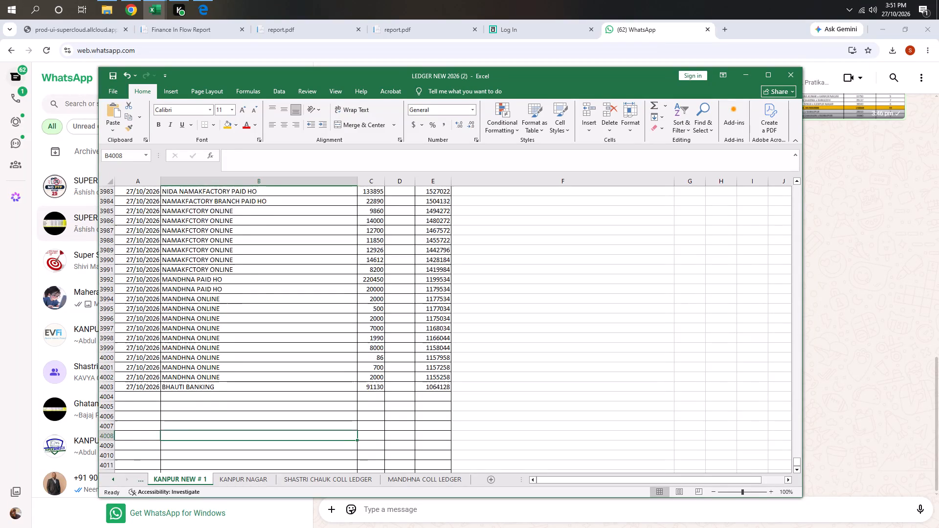
pyautogui.scroll(11, 341, 377)
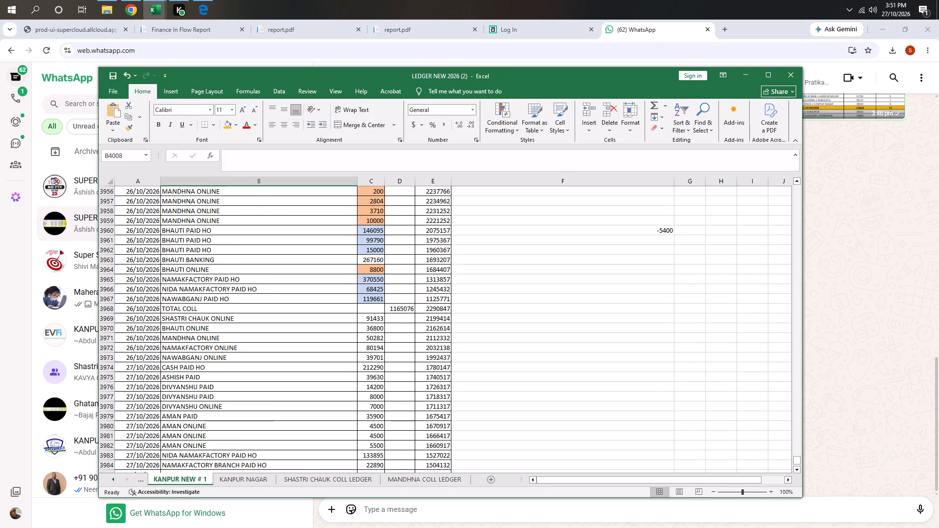
pyautogui.scroll(1, 341, 377)
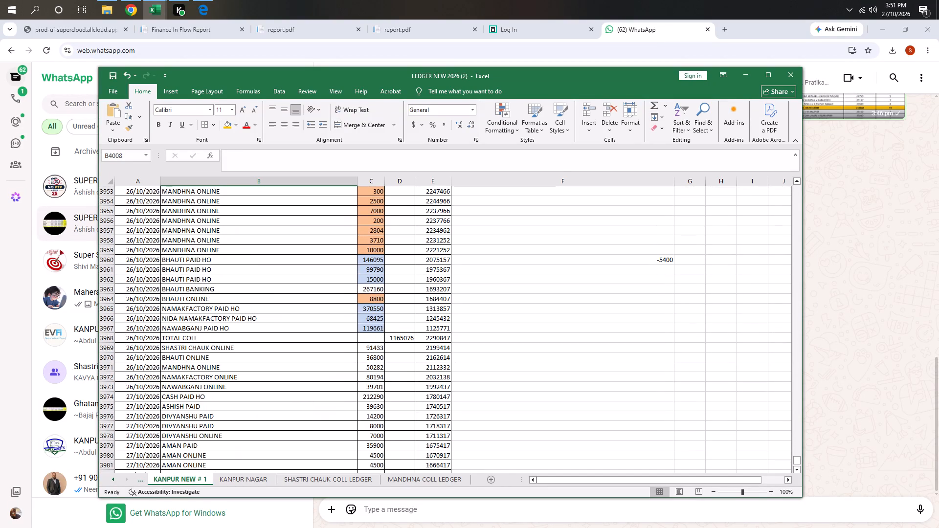
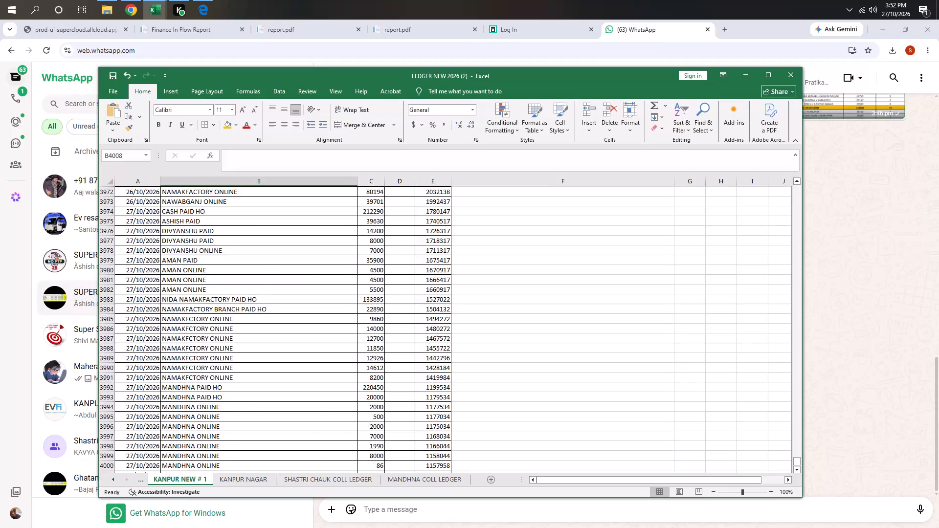
# Correct the second 26/10/2026 CASH PAID HO amount, in cell C3914 of the KANPUR NEW # 1 sheet, to 238770.
pyautogui.scroll(8, 341, 377)
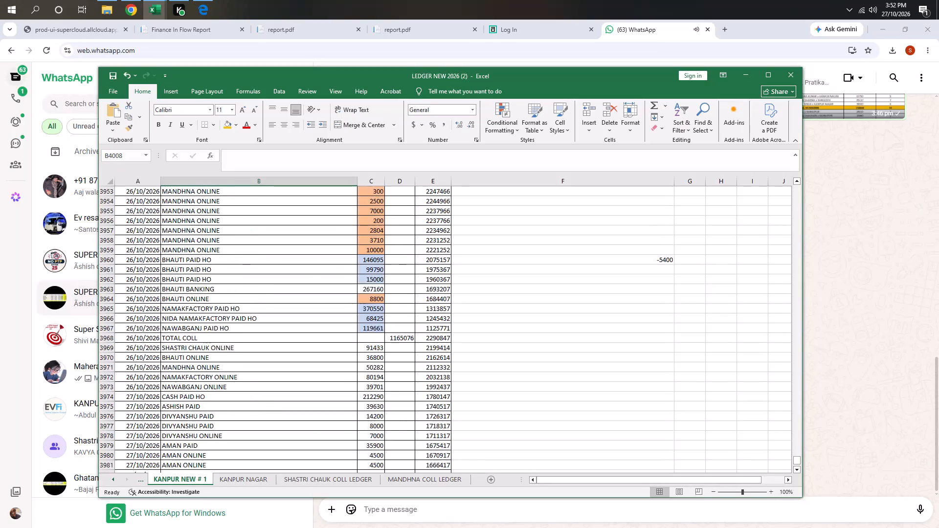
pyautogui.scroll(17, 342, 377)
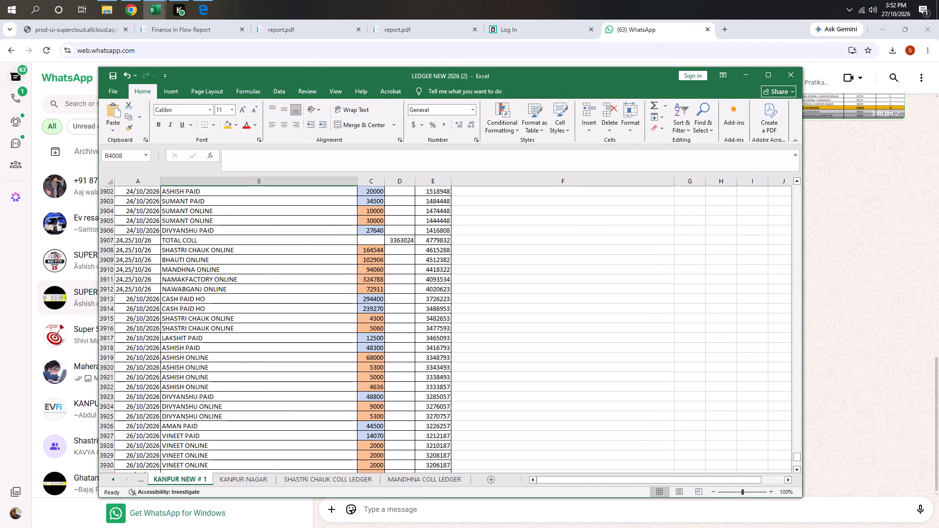
pyautogui.doubleClick(371, 309)
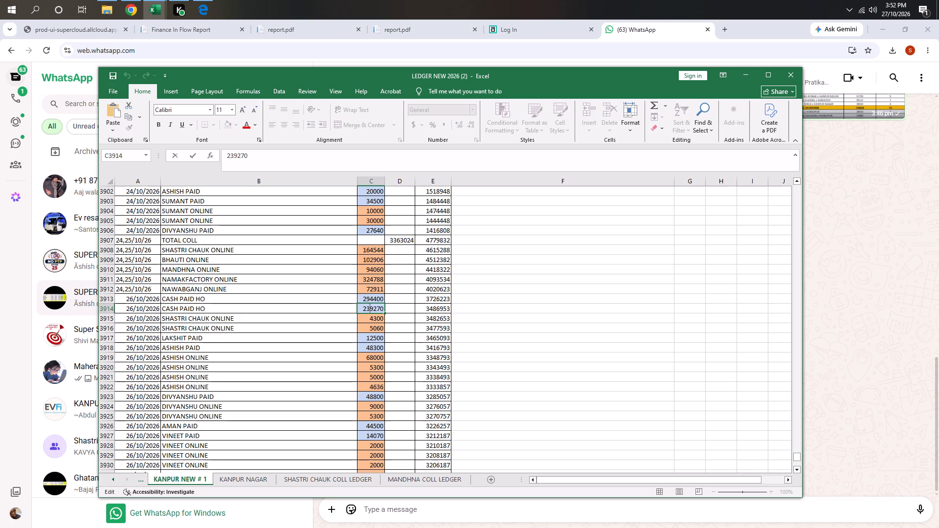
pyautogui.click(379, 308)
pyautogui.press('BackSpace')
pyautogui.press('BackSpace')
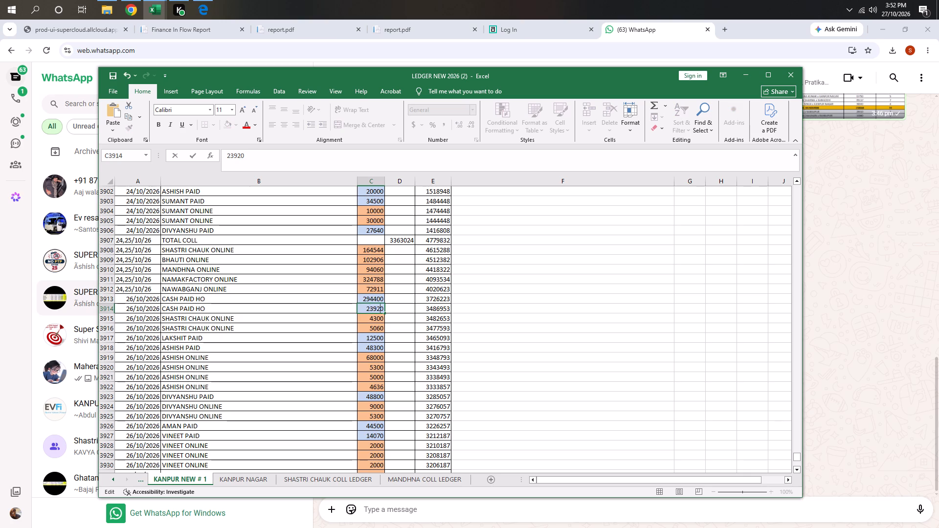
pyautogui.press('BackSpace')
pyautogui.write('877')
pyautogui.press('Return')
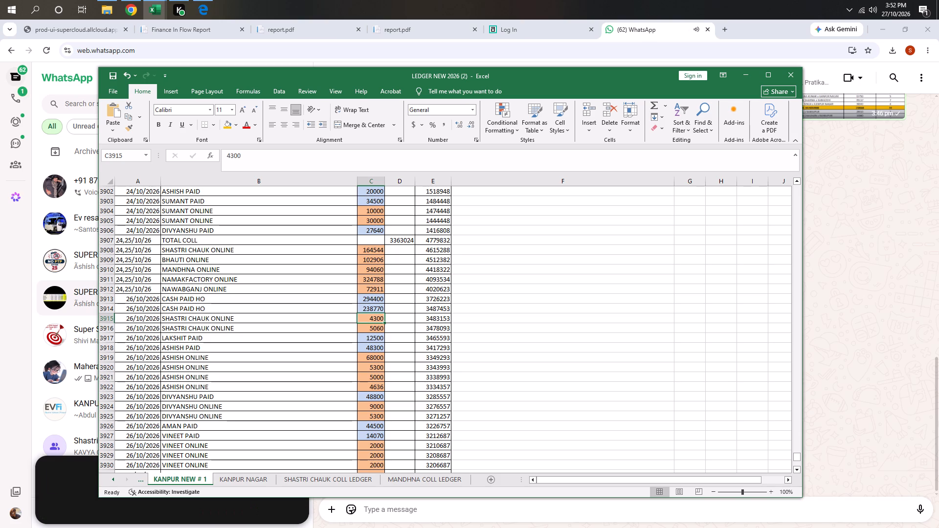
# Review the 26/10/2026 entries below the corrected CASH PAID HO row, through the MANDHNA ONLINE rows.
pyautogui.scroll(-2, 272, 204)
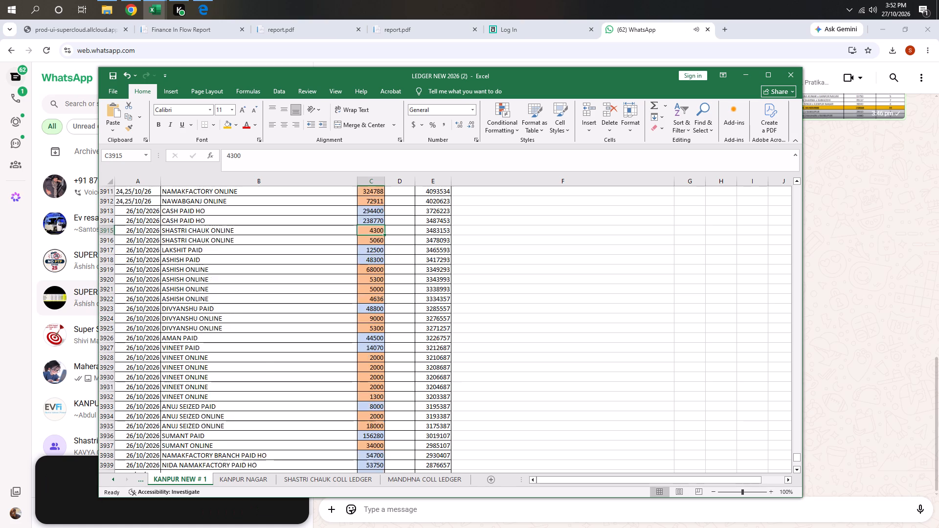
pyautogui.scroll(-7, 292, 233)
pyautogui.scroll(-5, 376, 283)
pyautogui.scroll(4, 401, 290)
pyautogui.scroll(-2, 402, 290)
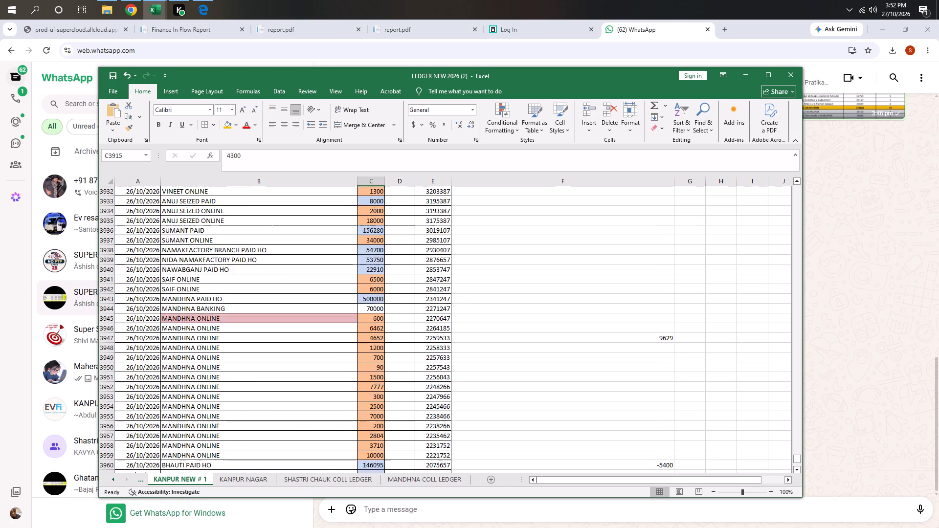
# Recheck the 26/10/2026 and 27/10/2026 entries on the KANPUR NEW # 1 sheet, including the running balance at the 26/10/2026 NAWABGANJ PAID HO row.
pyautogui.scroll(-17, 402, 290)
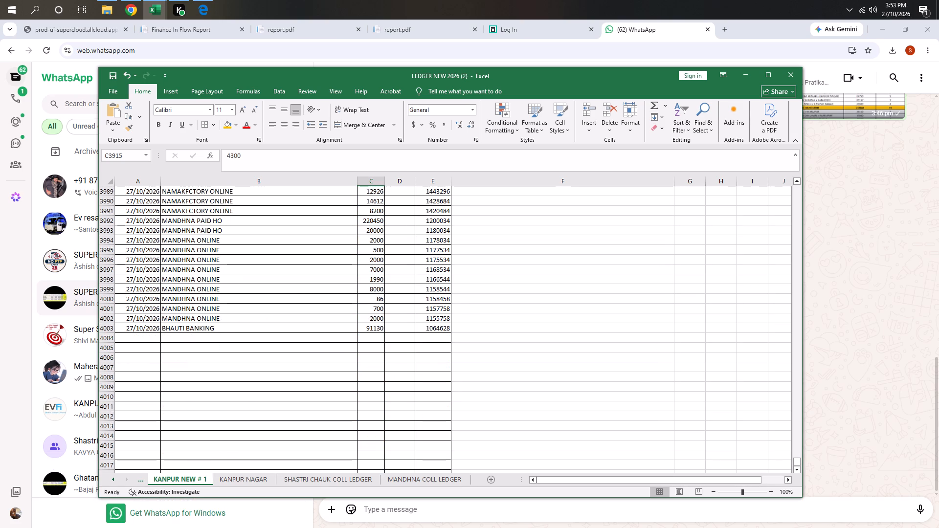
pyautogui.scroll(20, 397, 339)
pyautogui.scroll(1, 397, 339)
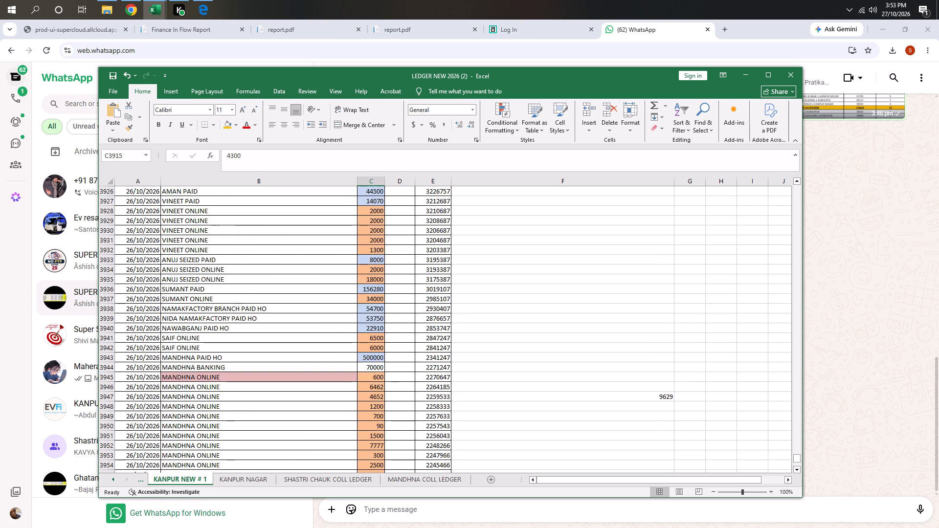
pyautogui.scroll(7, 372, 327)
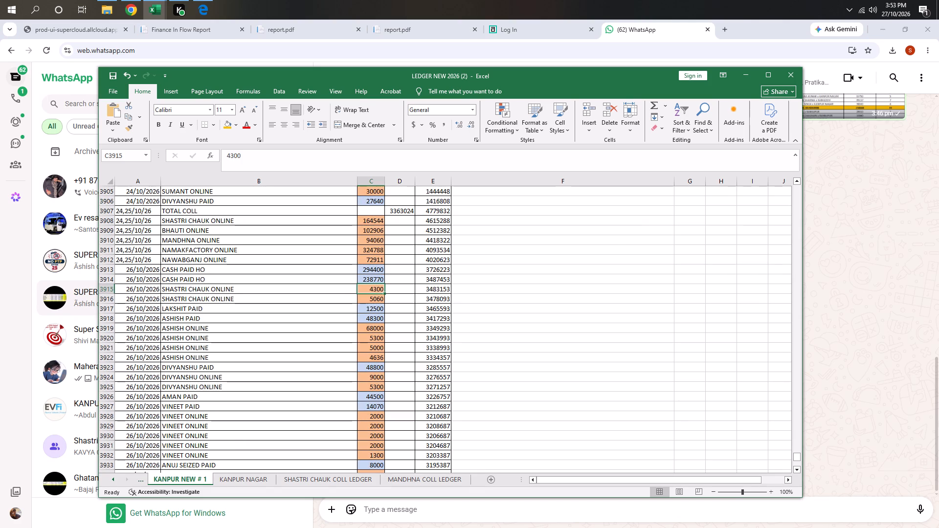
pyautogui.scroll(-11, 402, 287)
pyautogui.click(404, 294)
pyautogui.scroll(-1, 404, 294)
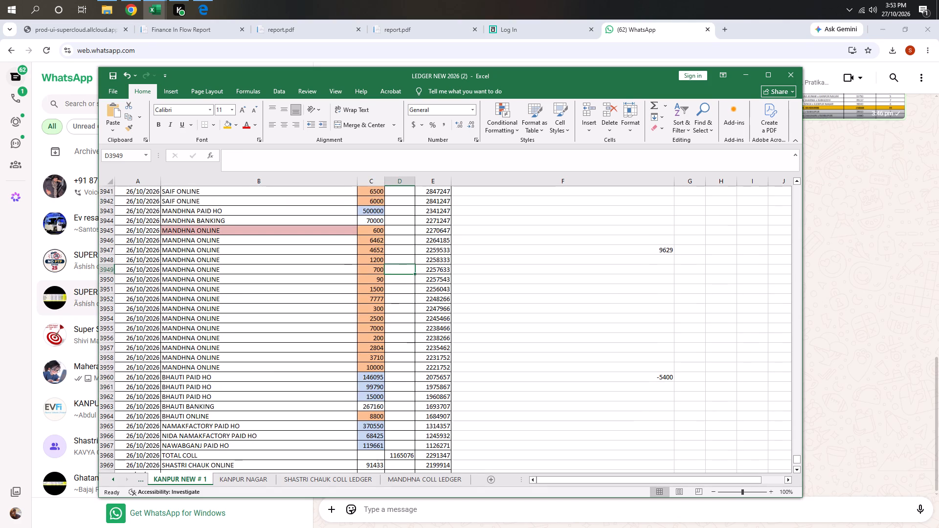
pyautogui.scroll(-5, 425, 309)
pyautogui.click(427, 297)
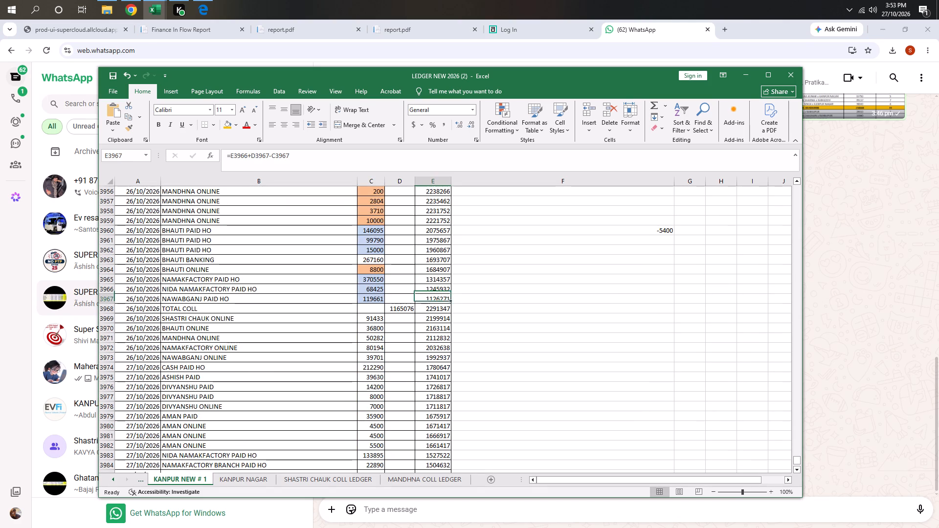
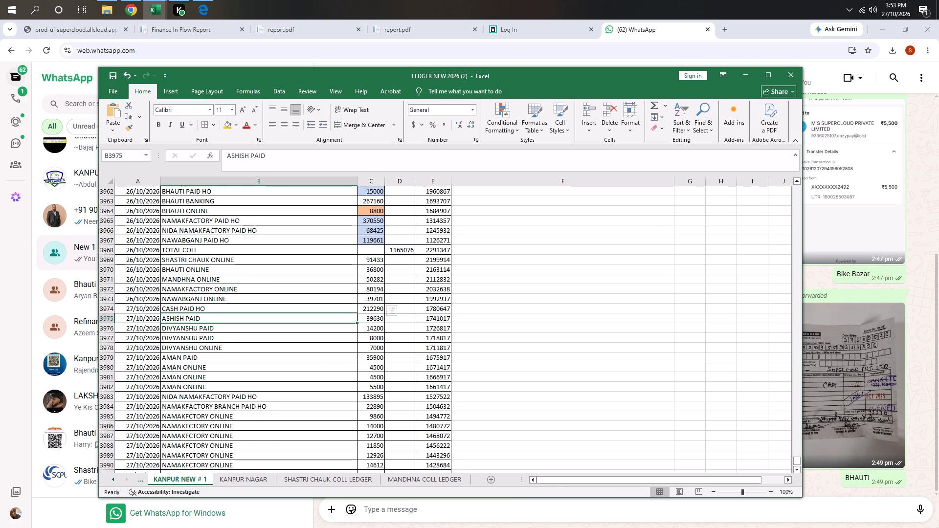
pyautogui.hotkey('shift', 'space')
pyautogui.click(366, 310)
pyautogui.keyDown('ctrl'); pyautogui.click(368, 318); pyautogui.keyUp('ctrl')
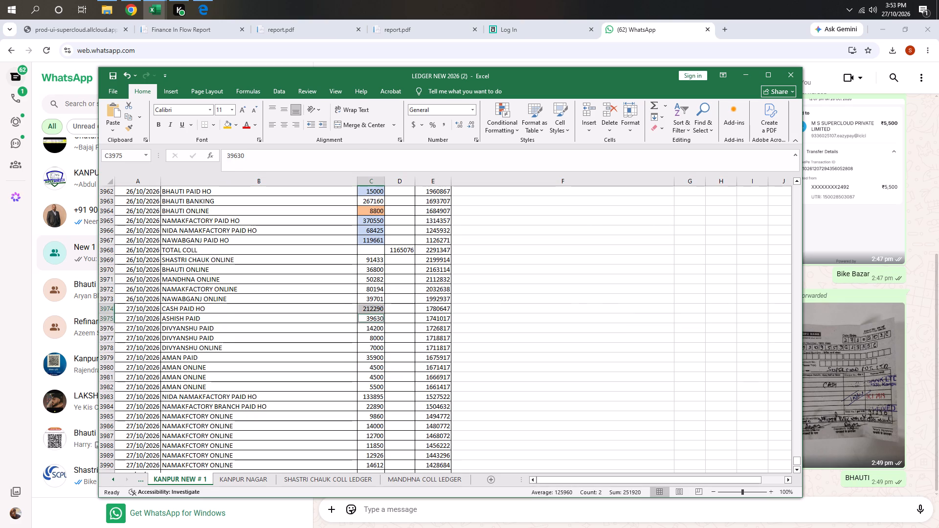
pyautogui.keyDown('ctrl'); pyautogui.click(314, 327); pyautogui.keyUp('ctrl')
# Shade the 27/10/2026 paid amounts in C3974:C3977, C3979, C3983:C3984 and C3992:C3993 of KANPUR NEW # 1 with a light red fill.
pyautogui.click(372, 308)
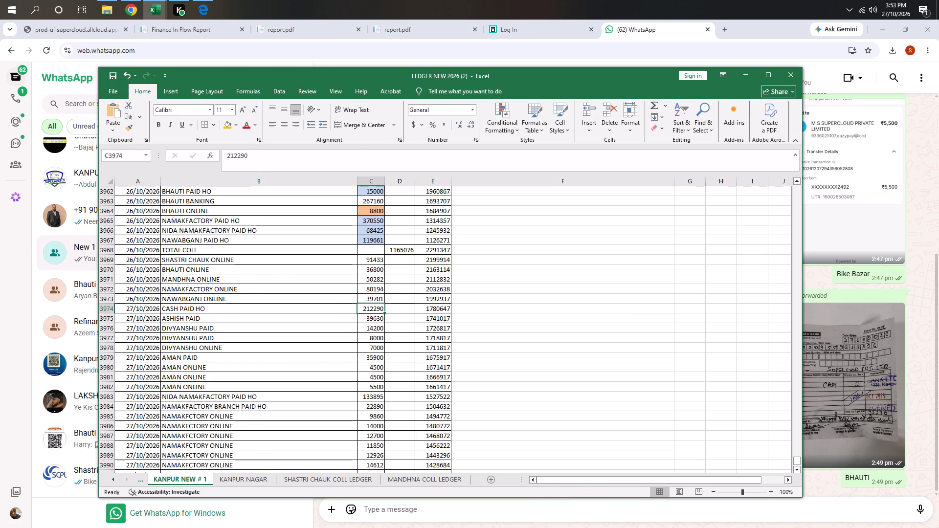
pyautogui.keyDown('ctrl'); pyautogui.click(371, 320); pyautogui.keyUp('ctrl')
pyautogui.keyDown('ctrl'); pyautogui.click(371, 328); pyautogui.keyUp('ctrl')
pyautogui.keyDown('ctrl'); pyautogui.click(368, 337); pyautogui.keyUp('ctrl')
pyautogui.scroll(-2, 344, 320)
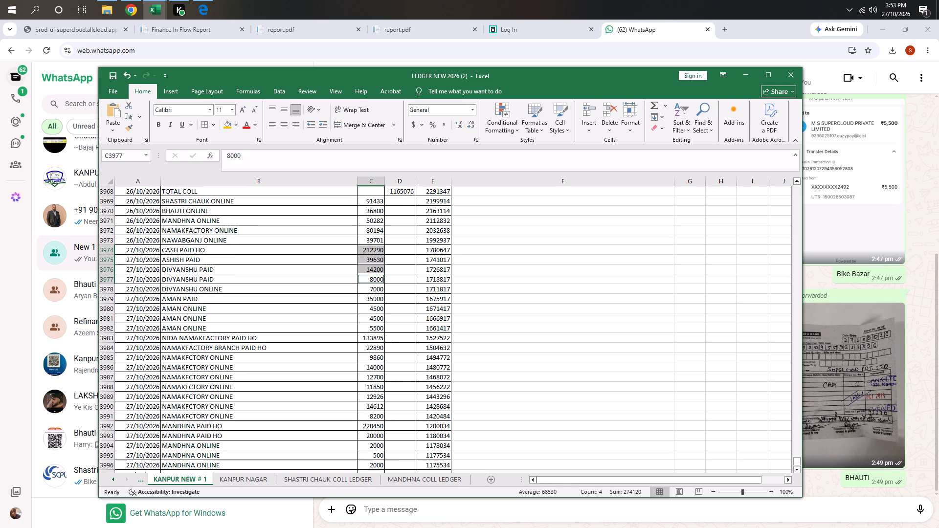
pyautogui.keyDown('ctrl'); pyautogui.click(374, 300); pyautogui.keyUp('ctrl')
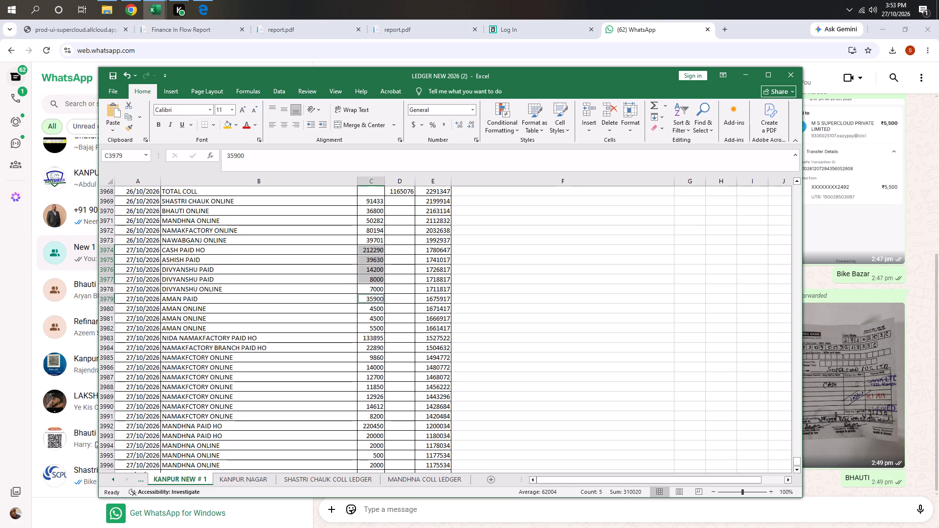
pyautogui.keyDown('ctrl'); pyautogui.click(371, 337); pyautogui.keyUp('ctrl')
pyautogui.keyDown('ctrl'); pyautogui.click(370, 347); pyautogui.keyUp('ctrl')
pyautogui.scroll(-1, 339, 329)
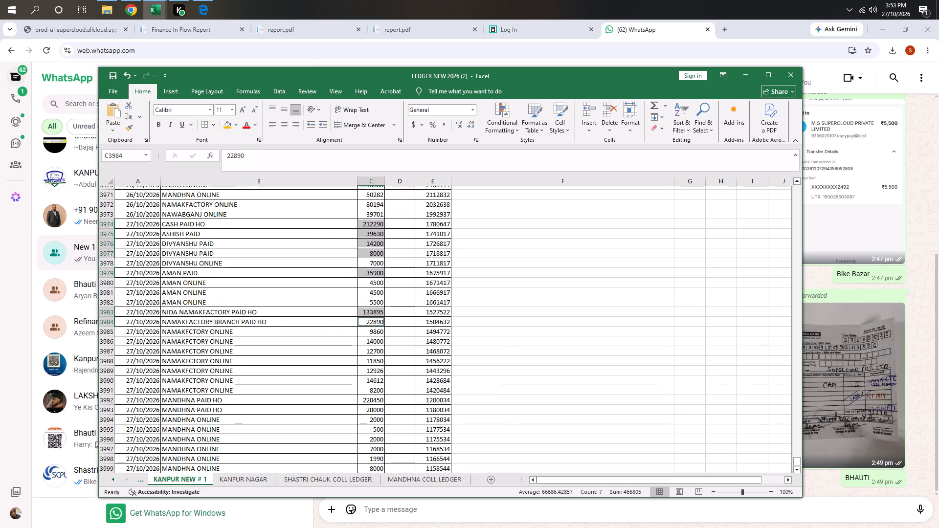
pyautogui.scroll(-1, 278, 337)
pyautogui.keyDown('ctrl'); pyautogui.click(372, 370); pyautogui.keyUp('ctrl')
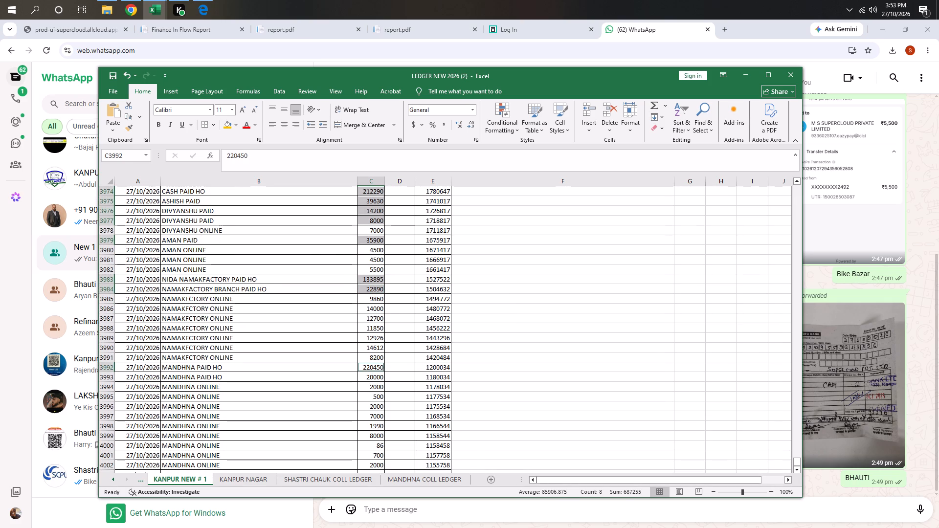
pyautogui.keyDown('ctrl'); pyautogui.click(371, 378); pyautogui.keyUp('ctrl')
pyautogui.scroll(-2, 263, 335)
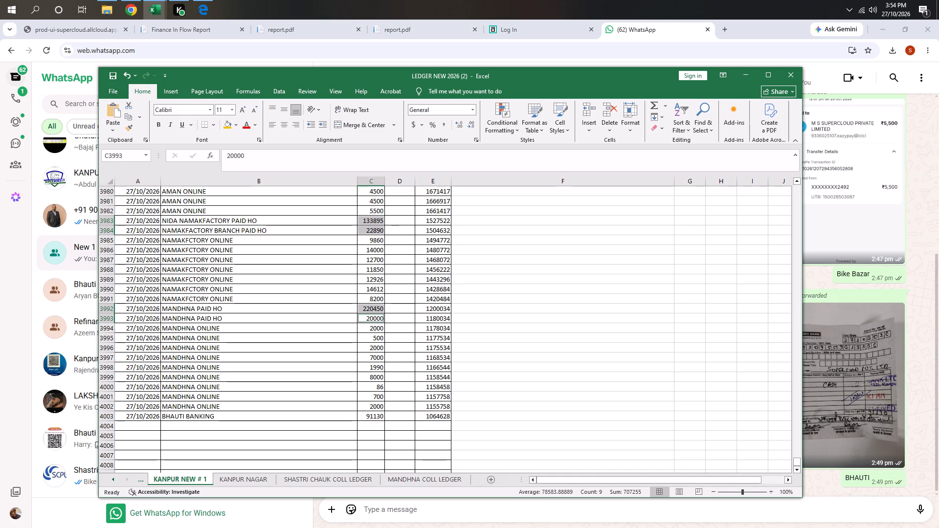
pyautogui.click(235, 124)
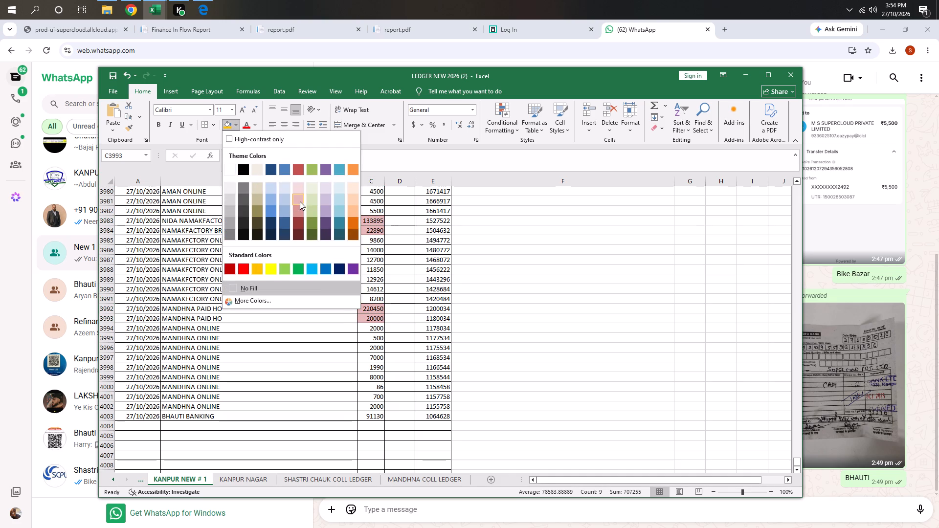
pyautogui.click(296, 200)
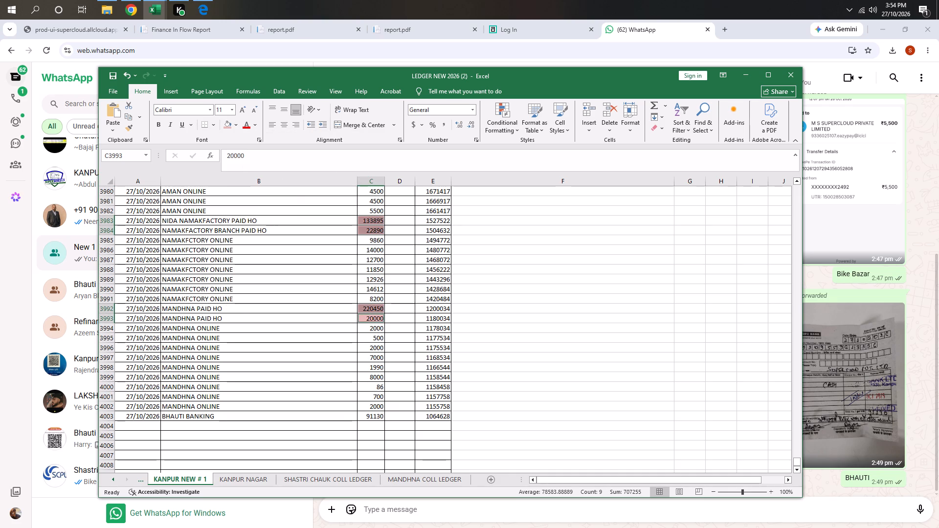
pyautogui.scroll(4, 305, 269)
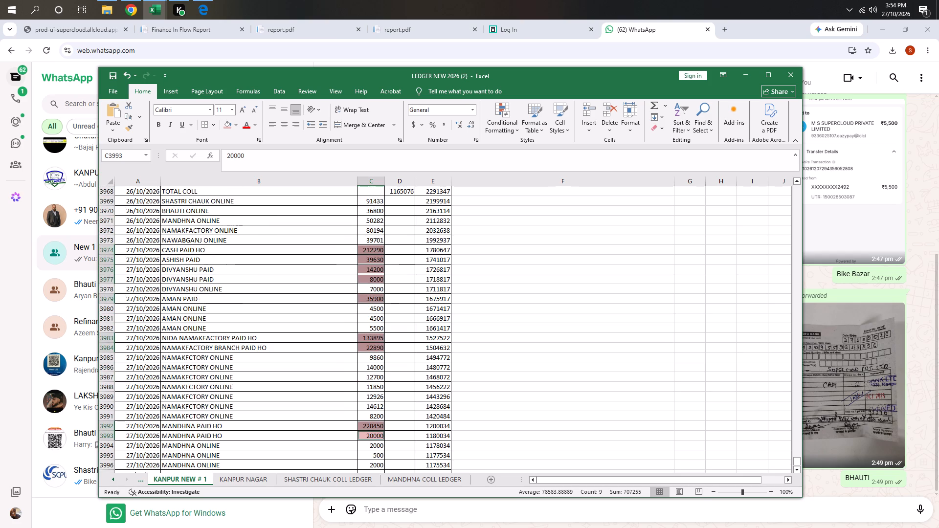
pyautogui.scroll(1, 332, 292)
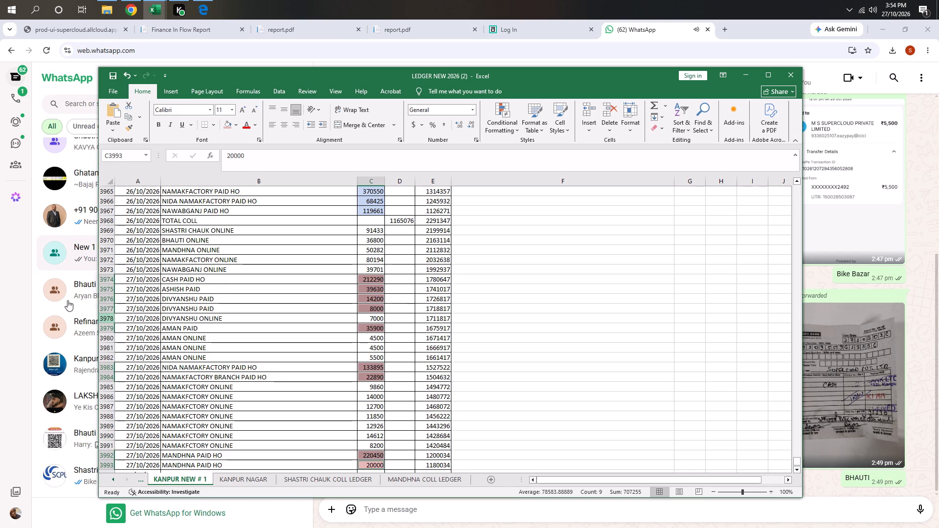
# Switch to WhatsApp and look through the most recent chats at the start of the chat list.
pyautogui.scroll(10, 62, 296)
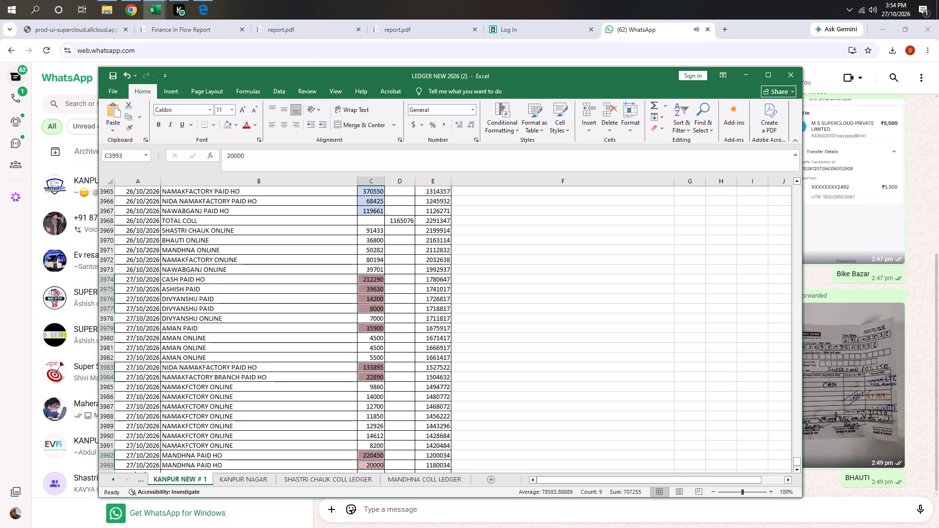
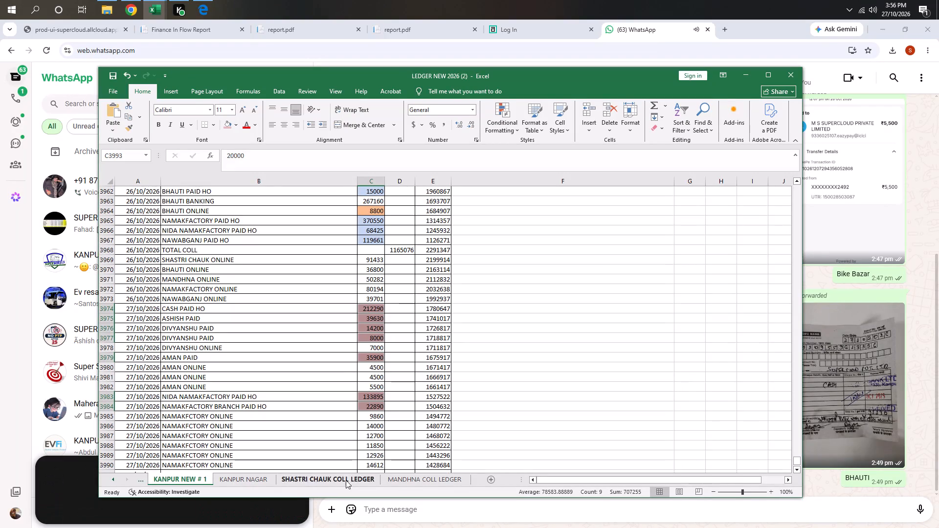
# Select the online amounts in C3969:C3973, C3978, C3980:C3982, C3985:C3991 and the MANDHNA ONLINE rows from 3994 of KANPUR NEW # 1 together.
pyautogui.scroll(-5, 373, 406)
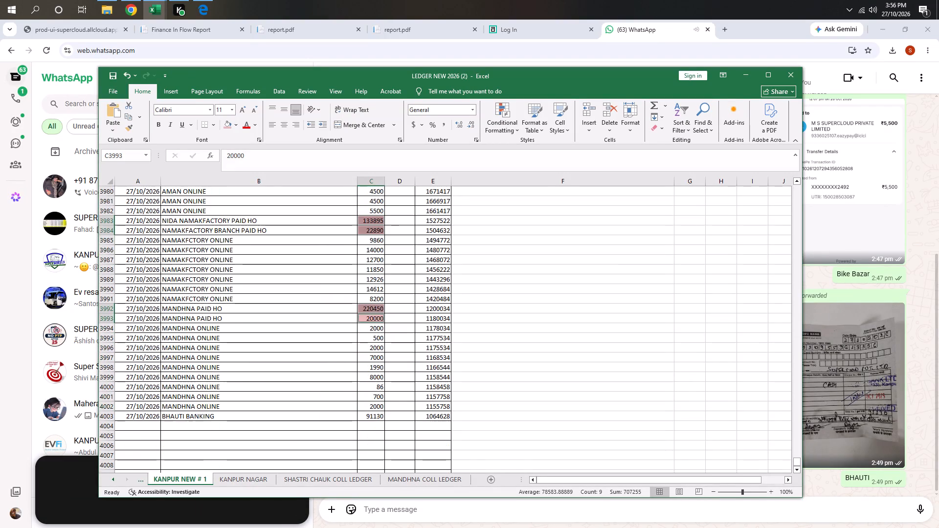
pyautogui.scroll(-3, 373, 406)
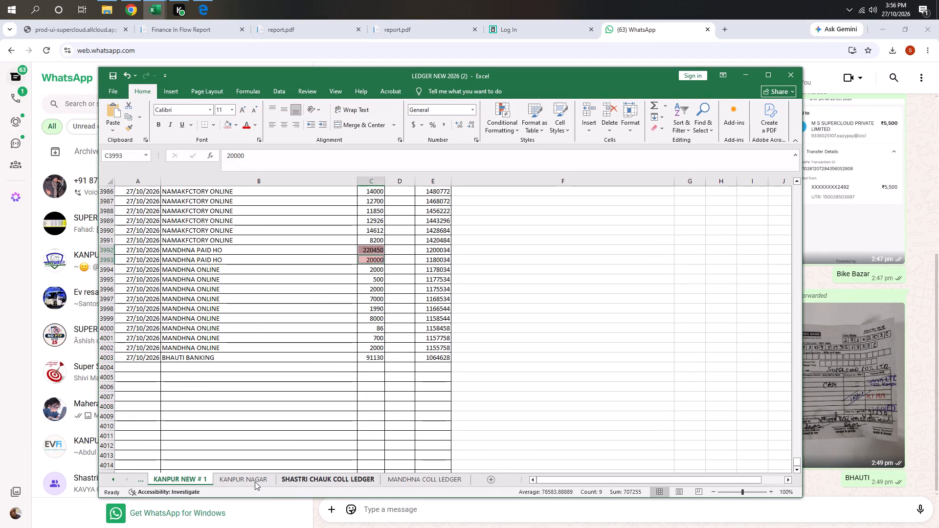
pyautogui.scroll(9, 305, 436)
pyautogui.moveTo(365, 292); pyautogui.dragTo(365, 327)
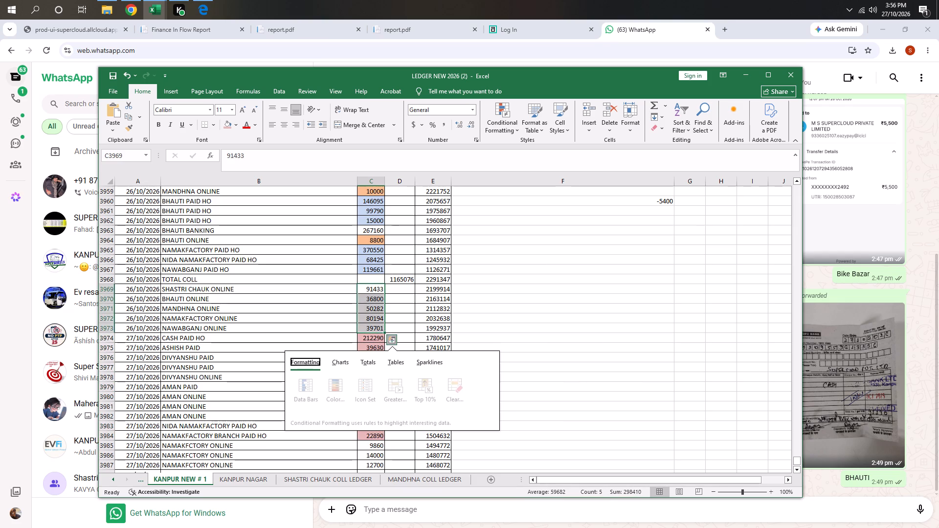
pyautogui.press('Escape')
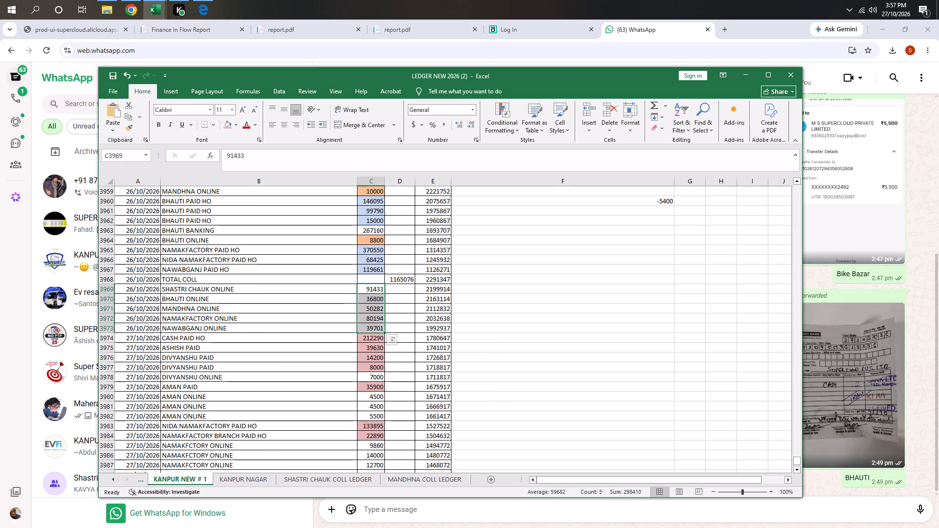
pyautogui.keyDown('ctrl'); pyautogui.click(364, 376); pyautogui.keyUp('ctrl')
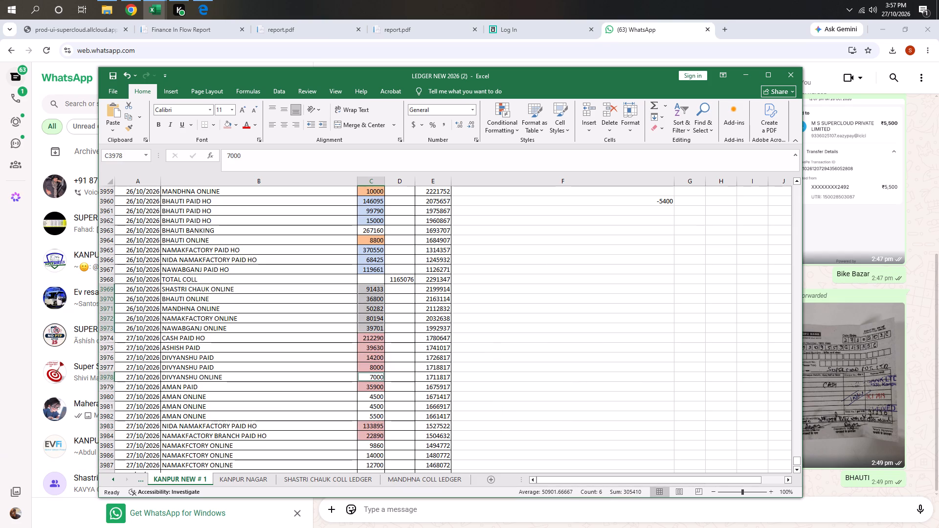
pyautogui.keyDown('ctrl'); pyautogui.moveTo(370, 400); pyautogui.dragTo(364, 414); pyautogui.keyUp('ctrl')
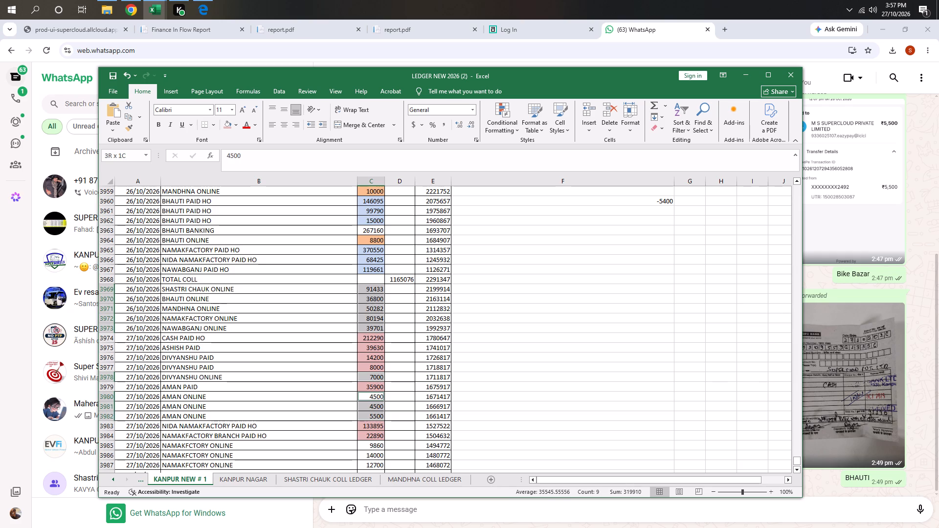
pyautogui.keyDown('ctrl'); pyautogui.moveTo(364, 414); pyautogui.dragTo(364, 414); pyautogui.keyUp('ctrl')
pyautogui.scroll(-3, 335, 403)
pyautogui.keyDown('ctrl'); pyautogui.moveTo(370, 357); pyautogui.dragTo(359, 359); pyautogui.keyUp('ctrl')
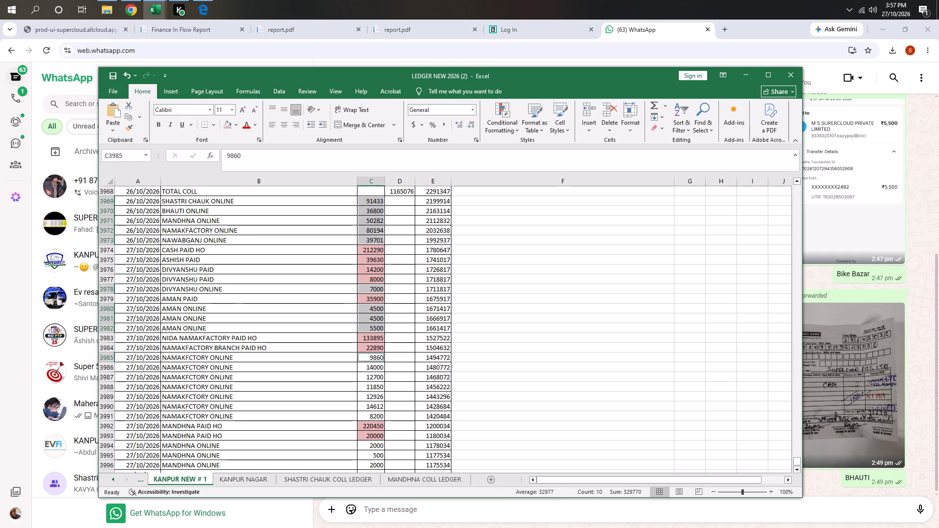
pyautogui.keyDown('ctrl'); pyautogui.moveTo(359, 359); pyautogui.dragTo(375, 418); pyautogui.keyUp('ctrl')
pyautogui.scroll(-2, 319, 371)
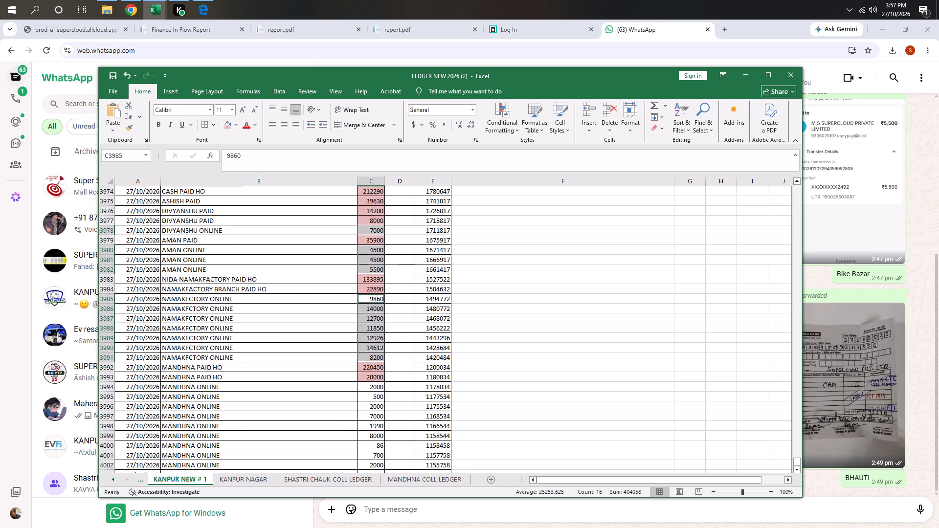
pyautogui.keyDown('ctrl'); pyautogui.moveTo(365, 386); pyautogui.dragTo(288, 480); pyautogui.keyUp('ctrl')
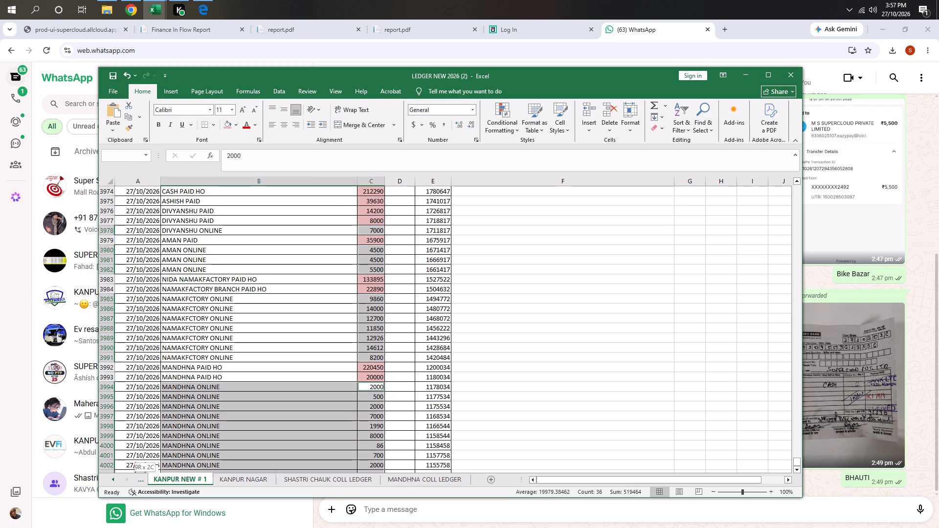
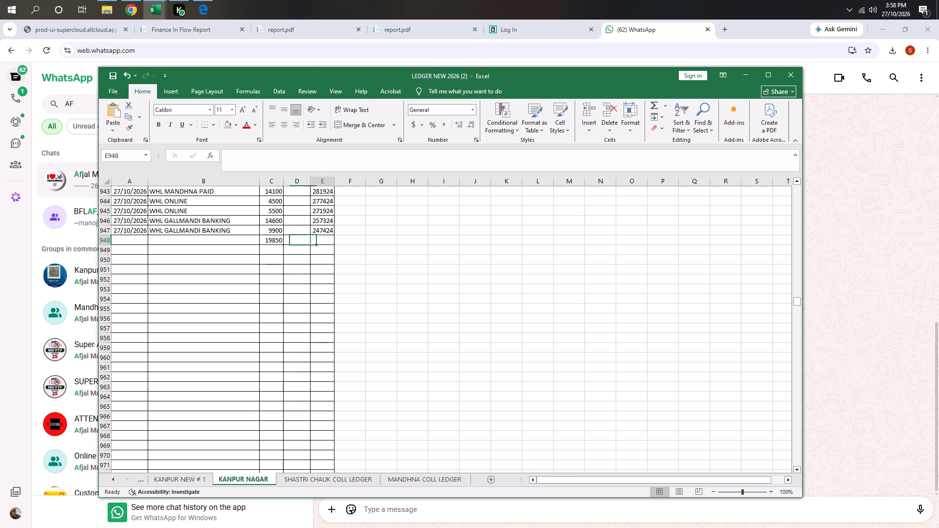
# Fill the running-balance formula from E947 down into E948 of KANPUR NAGAR for the new 19850 entry.
pyautogui.press('Up')
pyautogui.hotkey('shift', 'Down')
pyautogui.hotkey('ctrl', 'd')
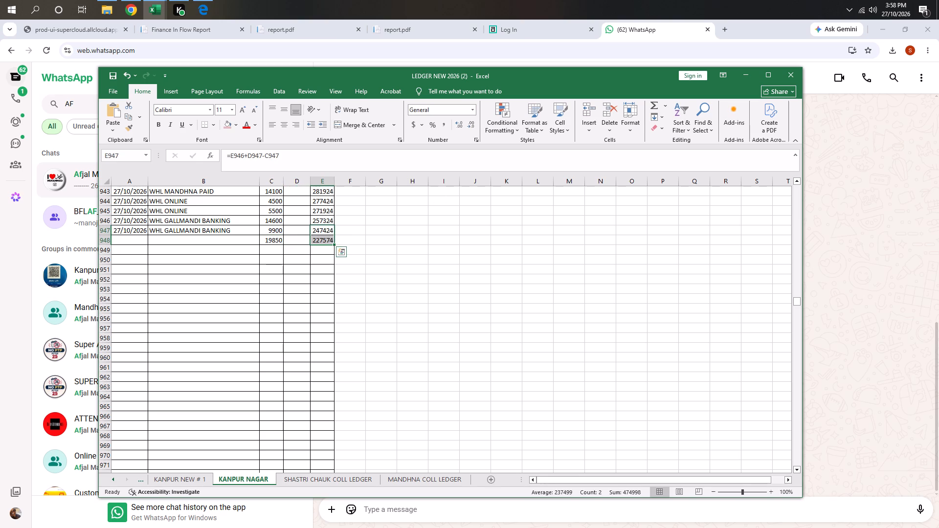
# Review the 26/10/2026 and 27/10/2026 entries in KANPUR NAGAR, examining the WHL COLL, WHL MANDHNA PAID and WHL ONLINE amounts.
pyautogui.scroll(1, 298, 303)
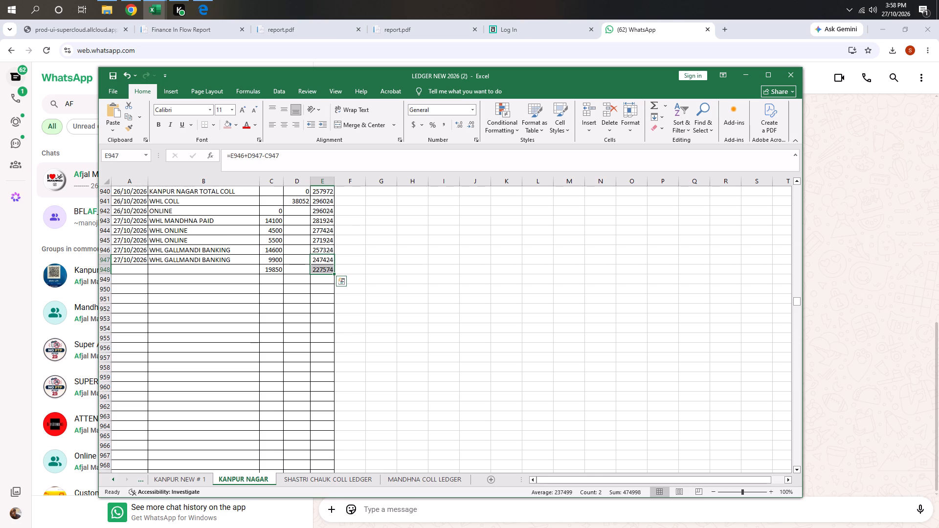
pyautogui.scroll(1, 301, 334)
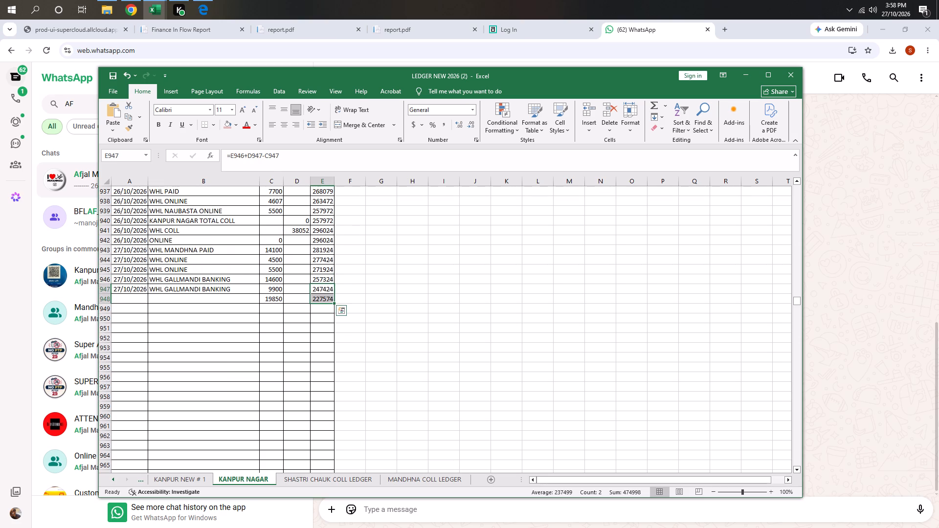
pyautogui.click(291, 231)
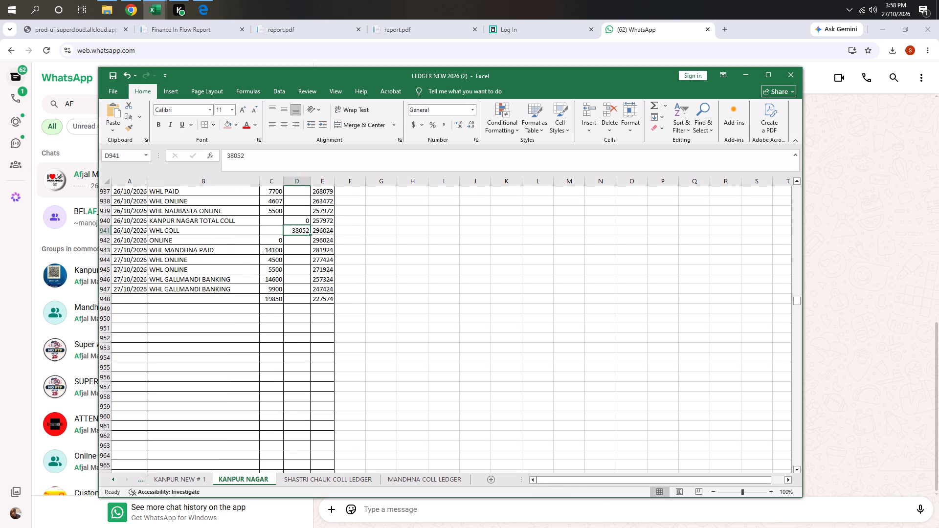
pyautogui.scroll(2, 270, 286)
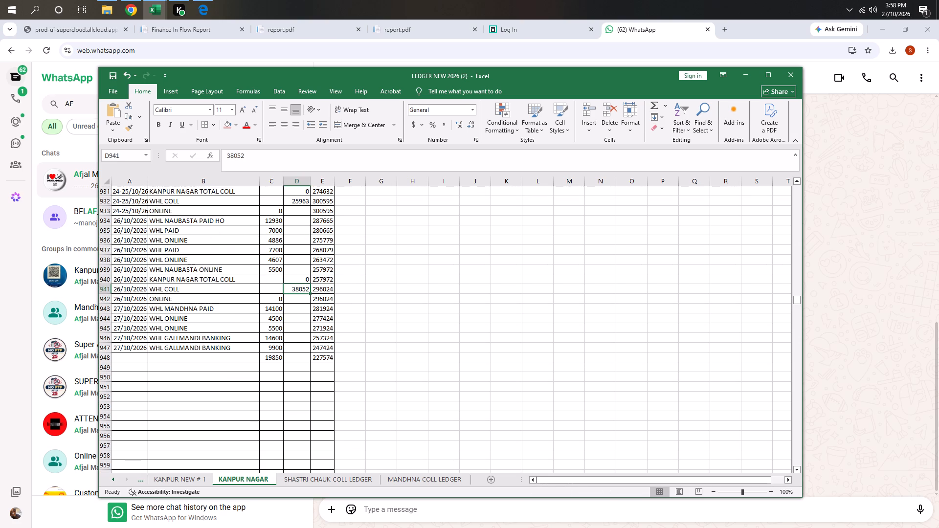
pyautogui.click(326, 272)
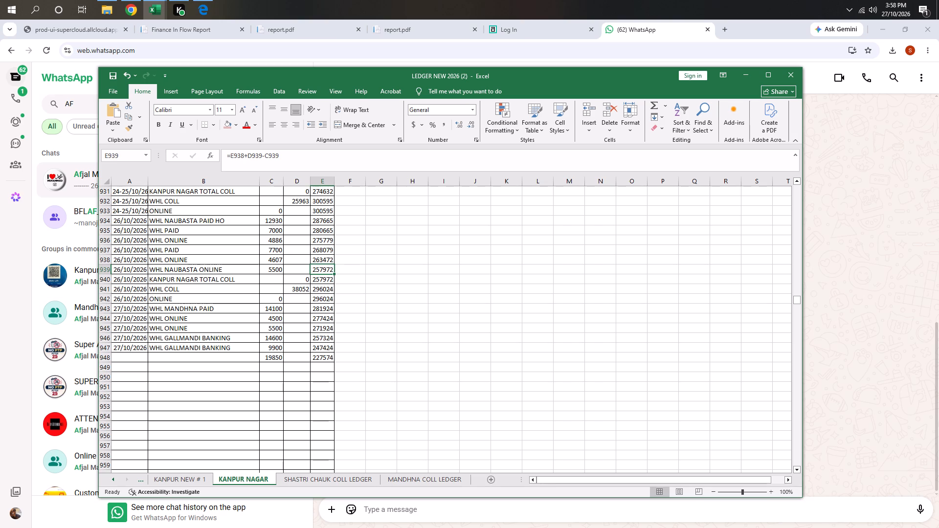
pyautogui.click(301, 290)
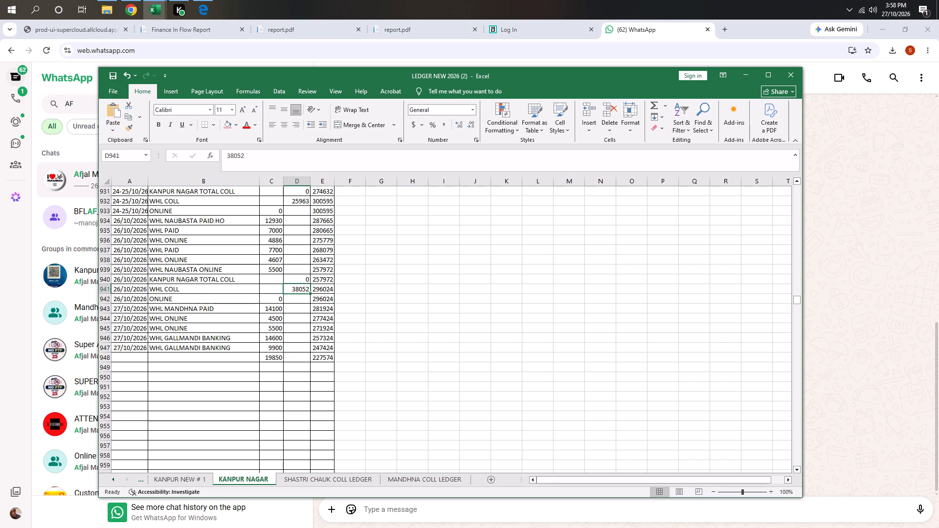
pyautogui.click(272, 311)
pyautogui.hotkey('shift', 'space')
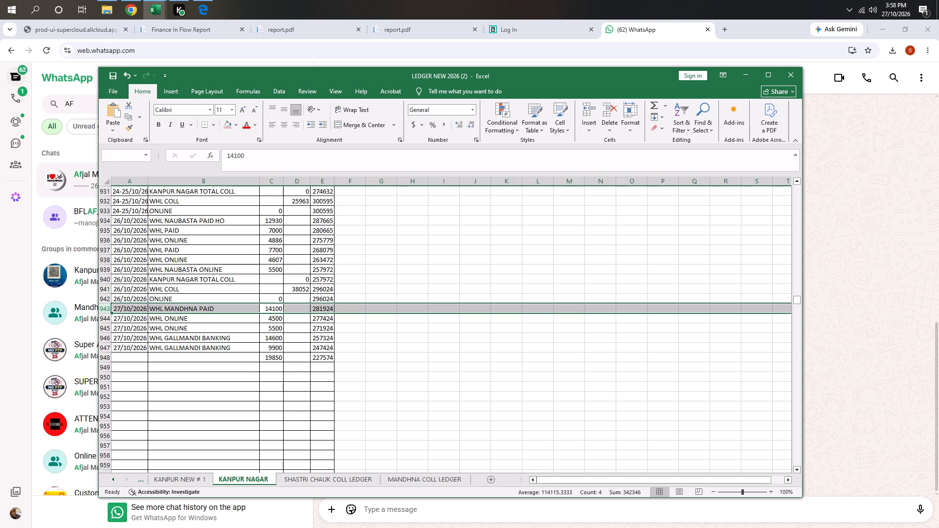
pyautogui.click(273, 312)
pyautogui.click(273, 311)
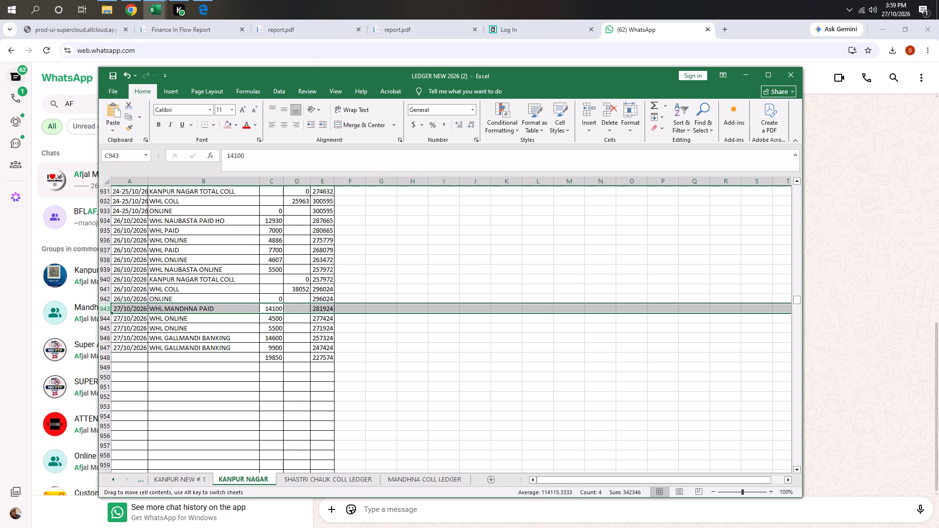
pyautogui.click(275, 309)
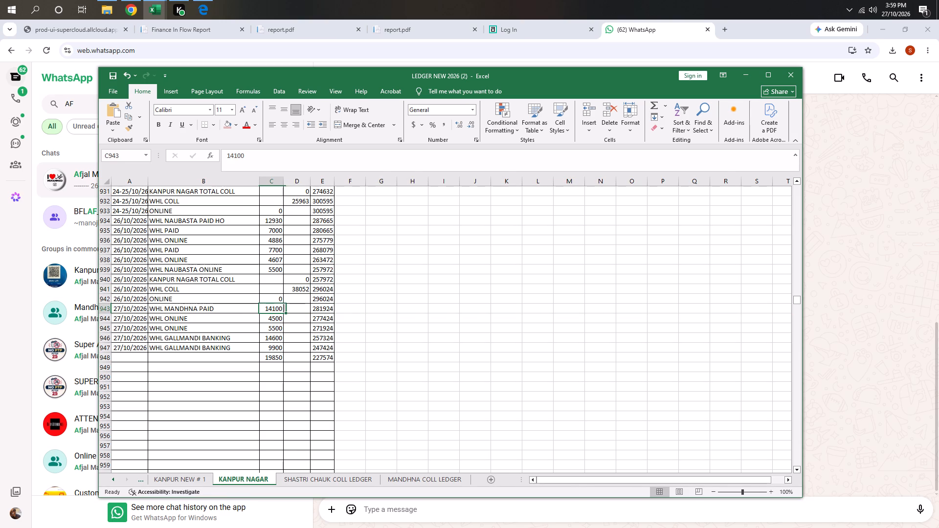
pyautogui.moveTo(274, 319); pyautogui.dragTo(252, 327)
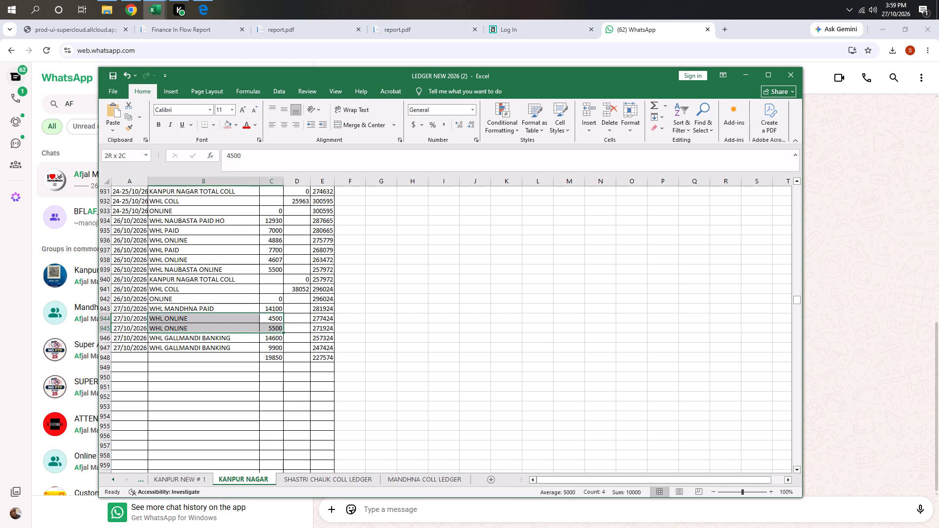
# Select the amounts in C948, C943 and C944 of KANPUR NAGAR together.
pyautogui.click(272, 352)
pyautogui.click(274, 358)
pyautogui.keyDown('ctrl'); pyautogui.click(274, 309); pyautogui.keyUp('ctrl')
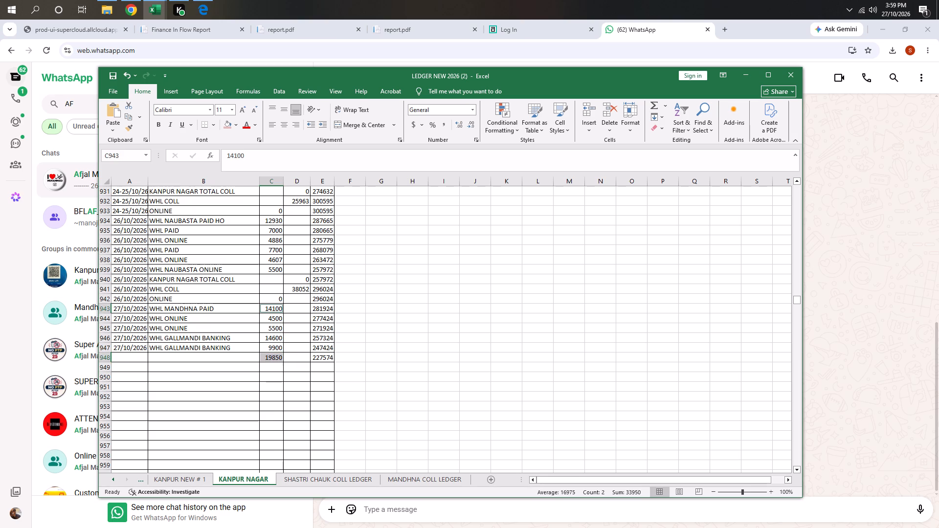
pyautogui.keyDown('ctrl'); pyautogui.click(276, 319); pyautogui.keyUp('ctrl')
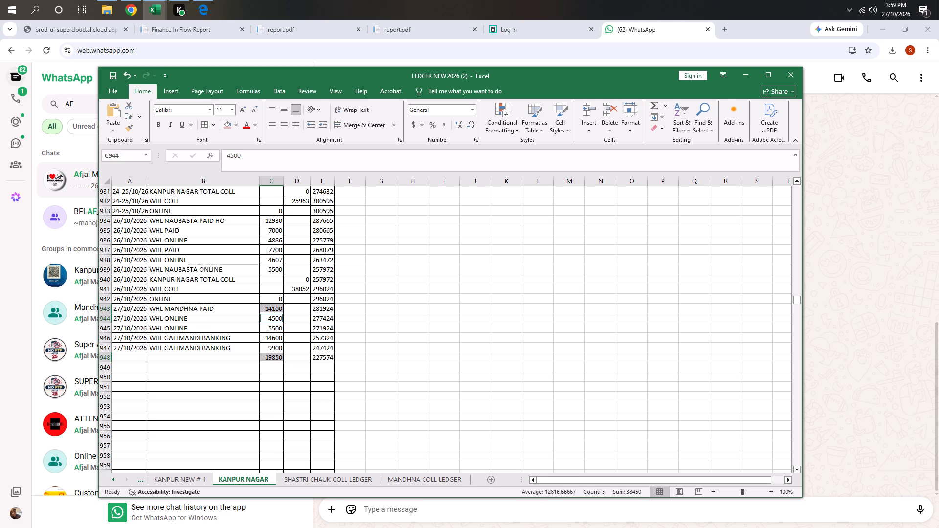
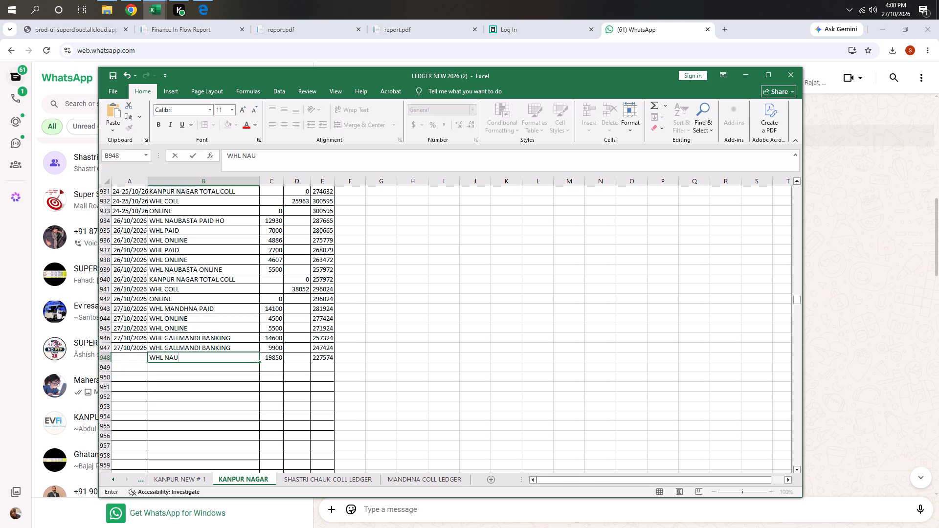
# Complete the description in B948 of KANPUR NAGAR as WHL NAUBASTA PAID HO for the 19850 entry.
pyautogui.write('BASTA')
pyautogui.press('space')
pyautogui.press('p')
pyautogui.press('Tab')
# Fill the date 27/10/2026 from A947 down into A948 of KANPUR NAGAR.
pyautogui.press('Left')
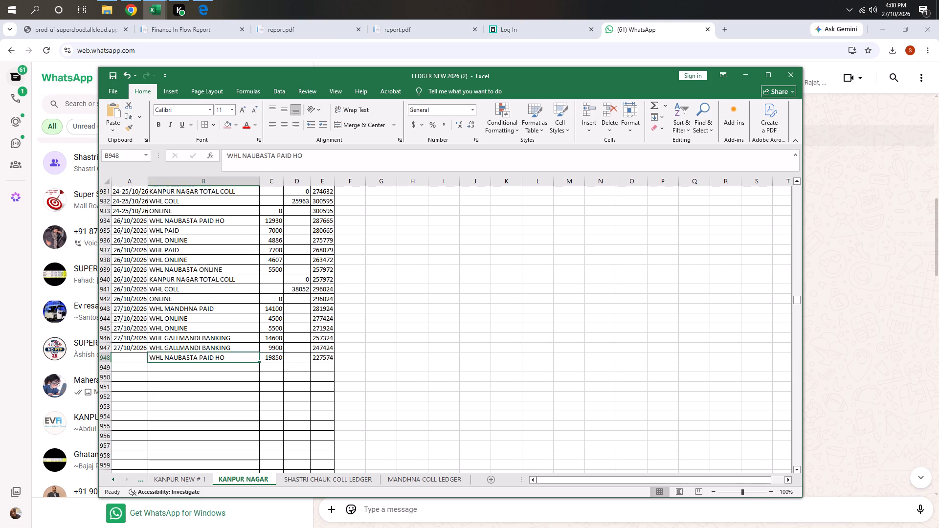
pyautogui.press('Up')
pyautogui.press('Left')
pyautogui.hotkey('shift', 'Down')
pyautogui.hotkey('ctrl', 'd')
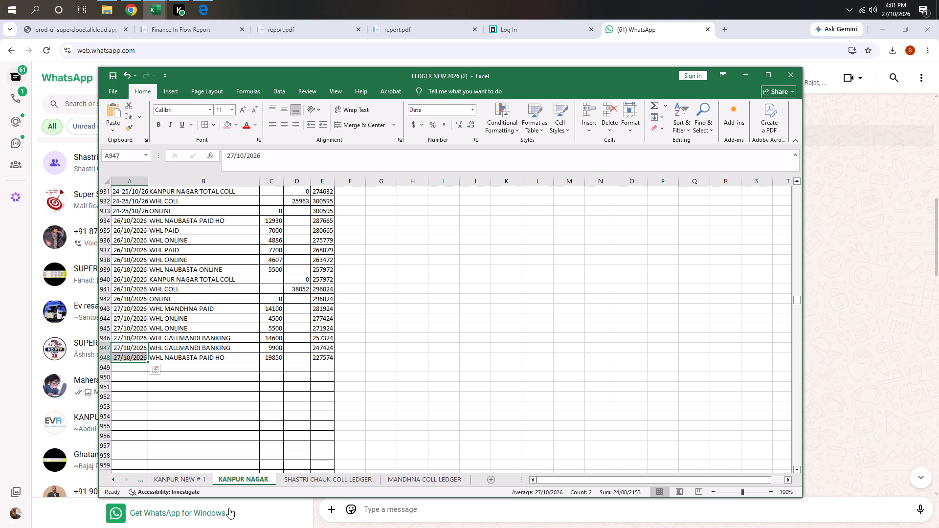
# In KANPUR NEW # 1, select the 27/10/2026 AMAN PAID and AMAN ONLINE amounts in C3979:C3982 together to check their sum.
pyautogui.click(180, 477)
pyautogui.scroll(2, 329, 416)
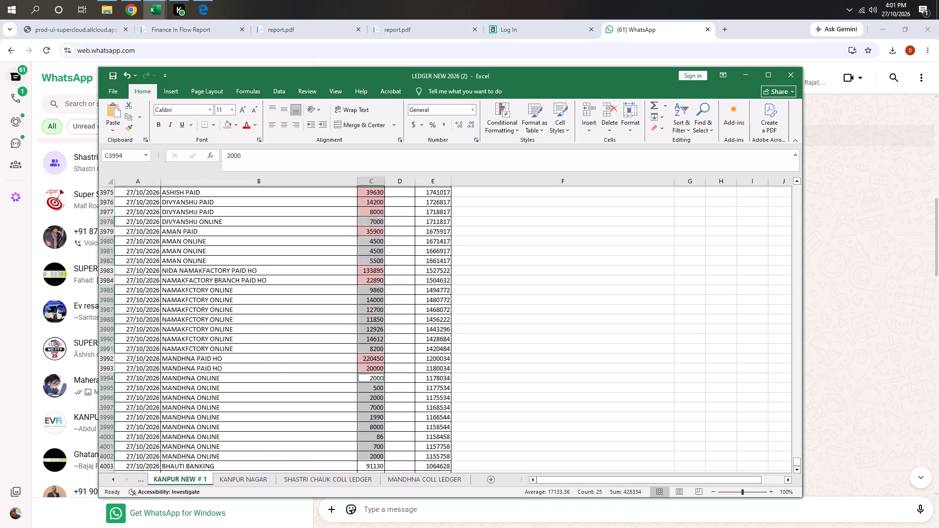
pyautogui.scroll(3, 329, 416)
pyautogui.click(329, 379)
pyautogui.scroll(-3, 332, 365)
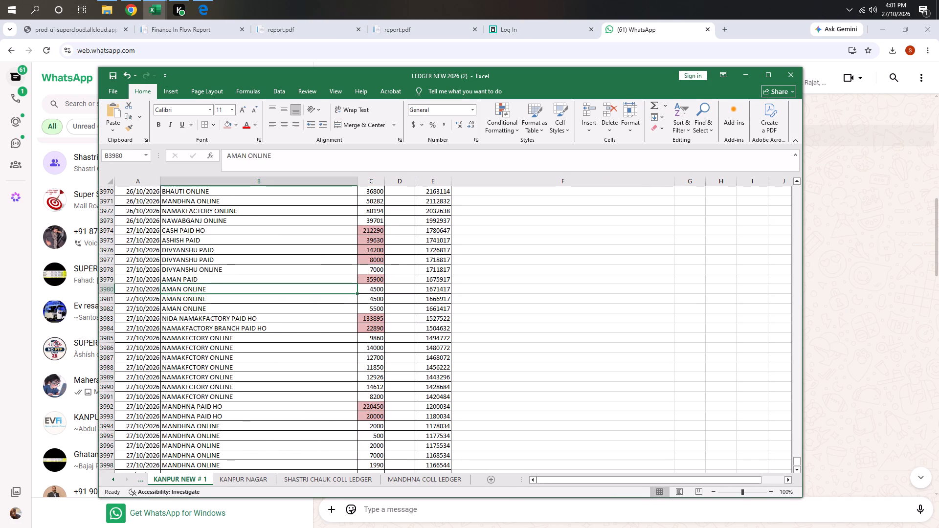
pyautogui.scroll(4, 339, 371)
pyautogui.scroll(-2, 333, 392)
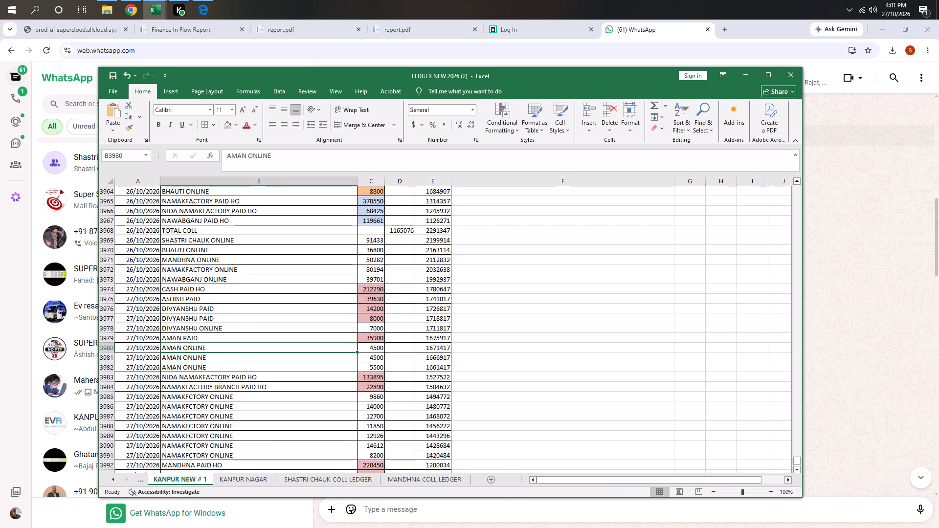
pyautogui.click(280, 339)
pyautogui.moveTo(366, 338); pyautogui.dragTo(366, 352)
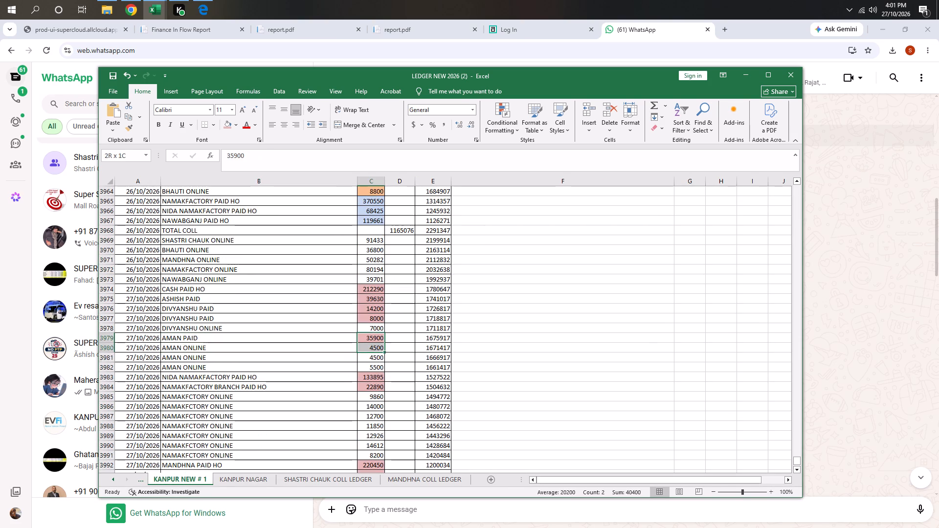
pyautogui.moveTo(366, 352); pyautogui.dragTo(362, 367)
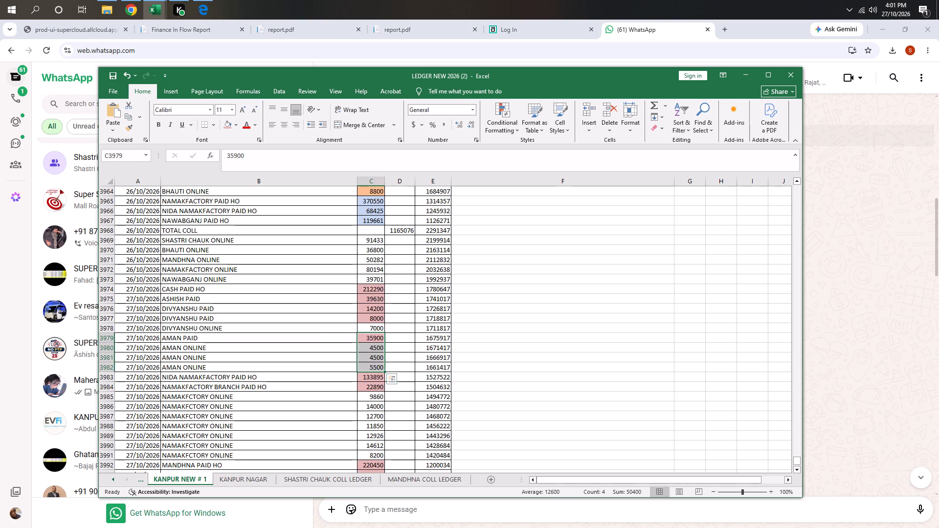
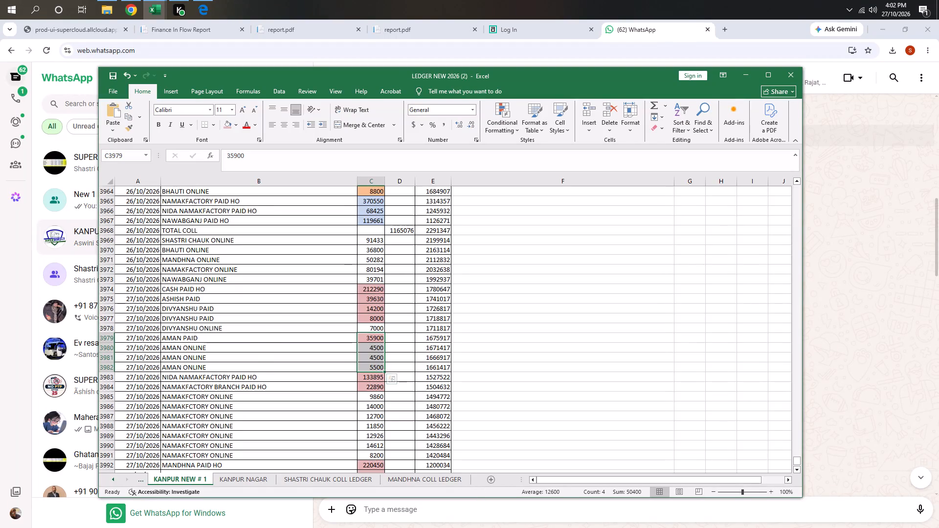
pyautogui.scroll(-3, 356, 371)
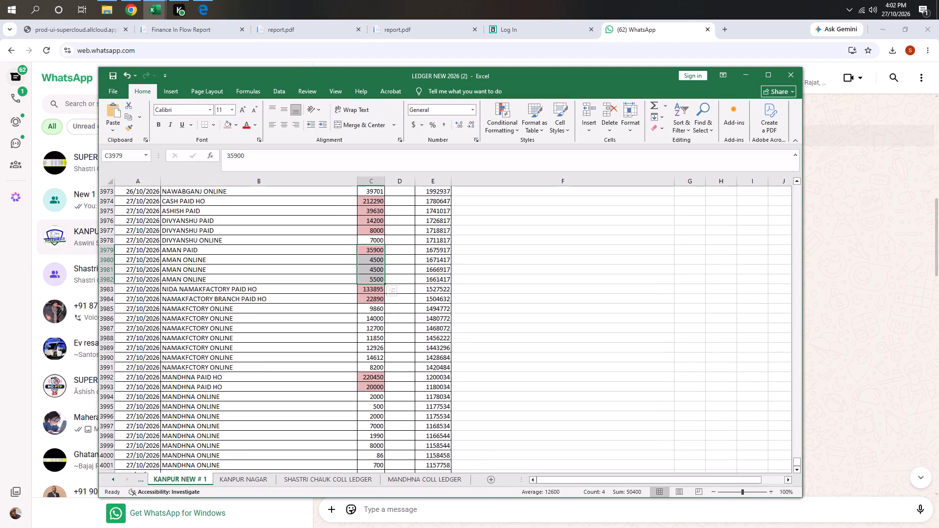
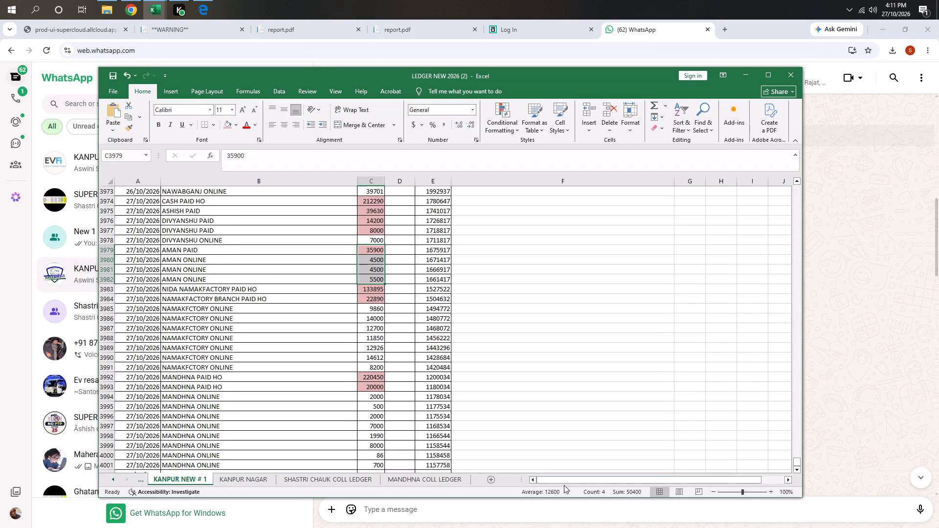
# Select the 27/10/2026 NAMAKFCTORY ONLINE amounts in C3985:C3991 of KANPUR NEW # 1 together to check their sum.
pyautogui.scroll(-3, 333, 383)
pyautogui.scroll(3, 359, 380)
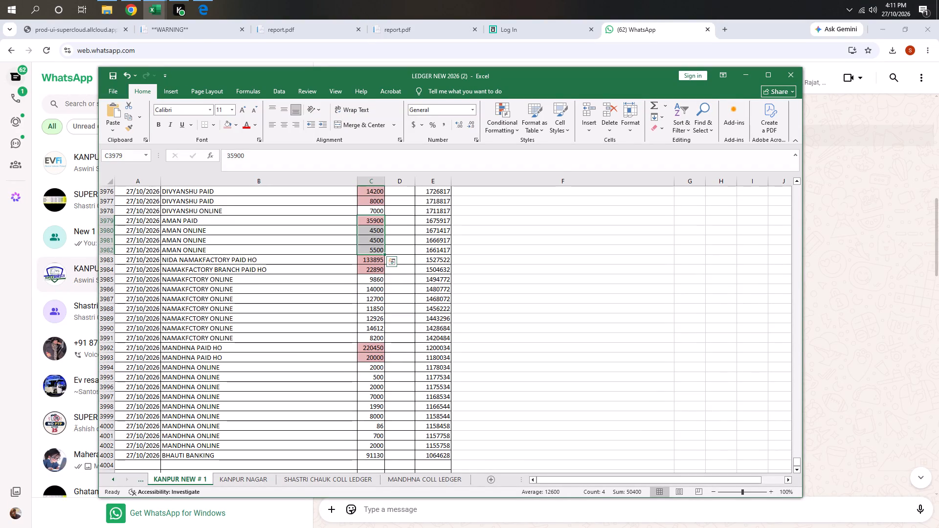
pyautogui.moveTo(373, 284); pyautogui.dragTo(345, 332)
pyautogui.click(387, 291)
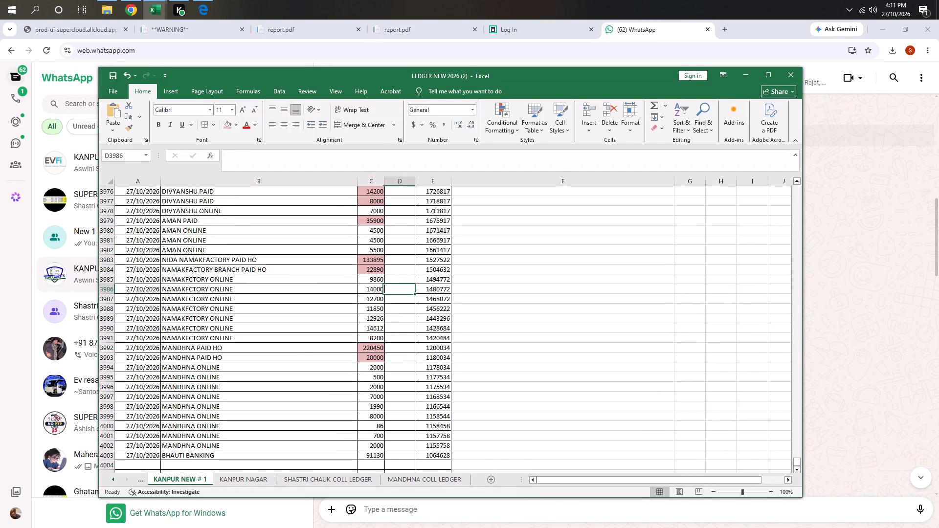
pyautogui.moveTo(379, 282); pyautogui.dragTo(341, 316)
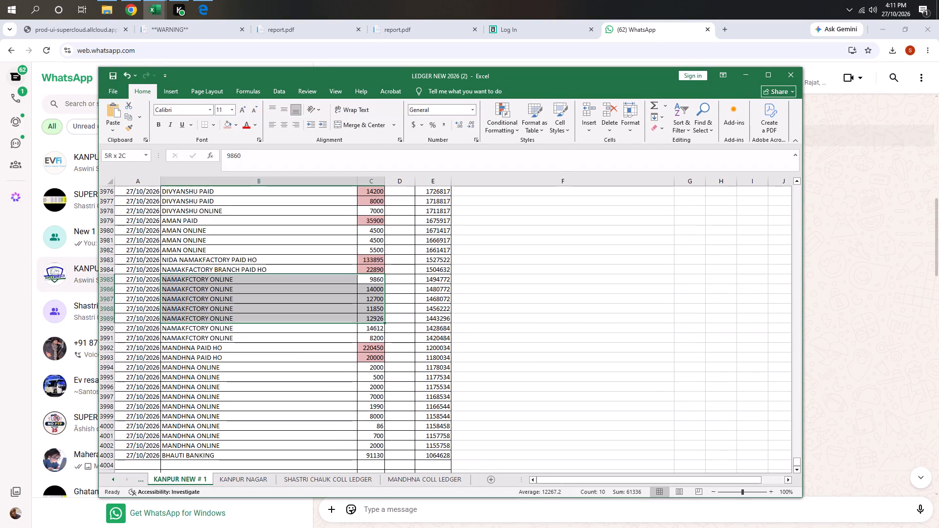
pyautogui.moveTo(341, 316); pyautogui.dragTo(367, 335)
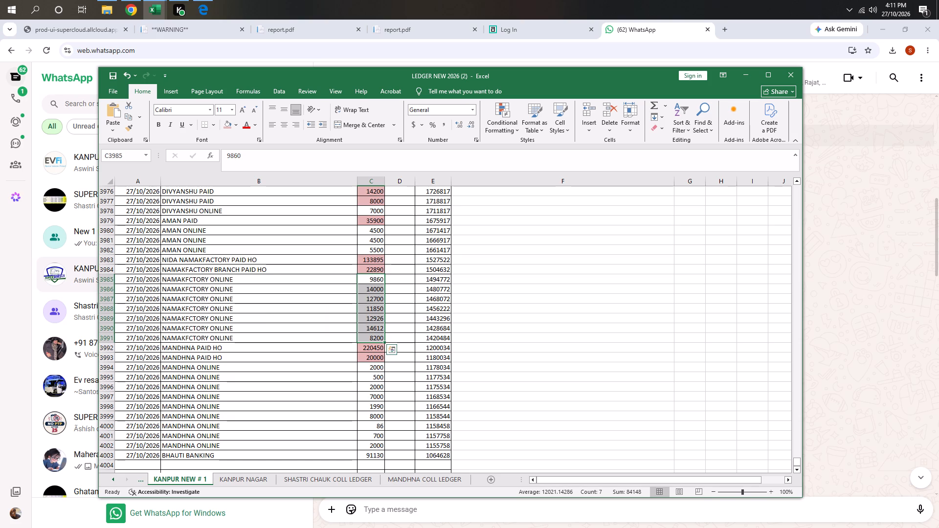
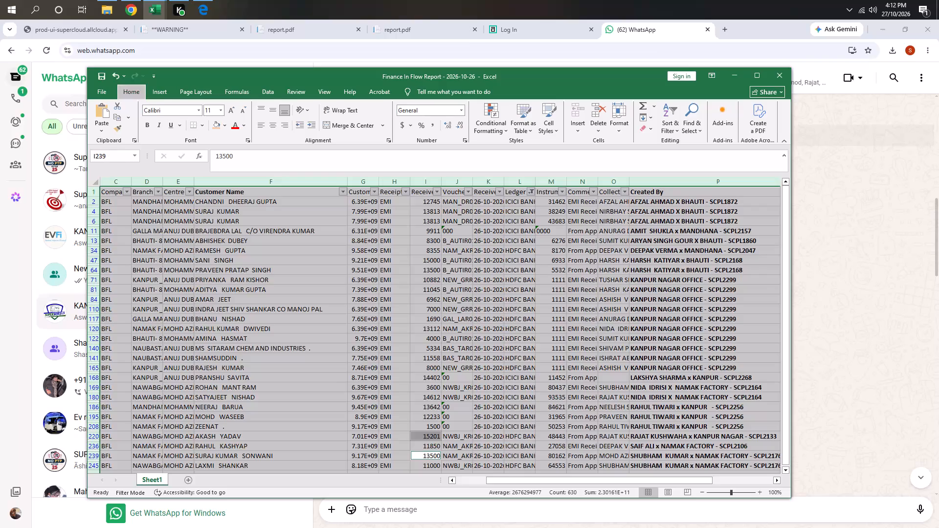
# Clear all active filters in the Finance In Flow Report sheet.
pyautogui.write('DFS')
# In the filter of the Created By column, deselect all values at once.
pyautogui.hotkey('ctrl', 'Up')
pyautogui.press('Right')
pyautogui.press('Up')
pyautogui.press('Right')
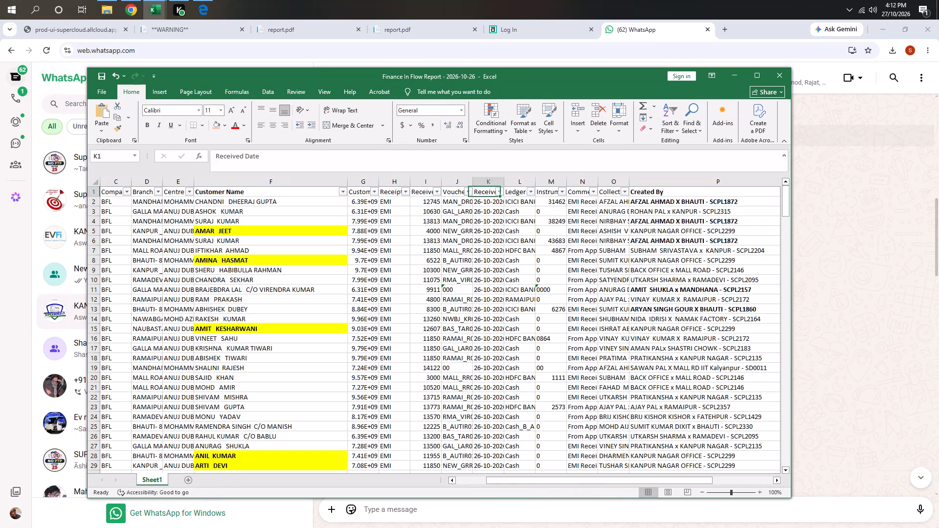
pyautogui.press('Right')
pyautogui.press('Up')
pyautogui.press('Right')
pyautogui.press('Right')
pyautogui.press('Right')
pyautogui.press('Right')
pyautogui.hotkey('alt', 'Down')
pyautogui.press('Down')
pyautogui.press('Down')
pyautogui.press('Down')
pyautogui.press('Down')
pyautogui.press('Down')
pyautogui.press('Down')
pyautogui.press('Down')
pyautogui.press('Down')
pyautogui.press('Down')
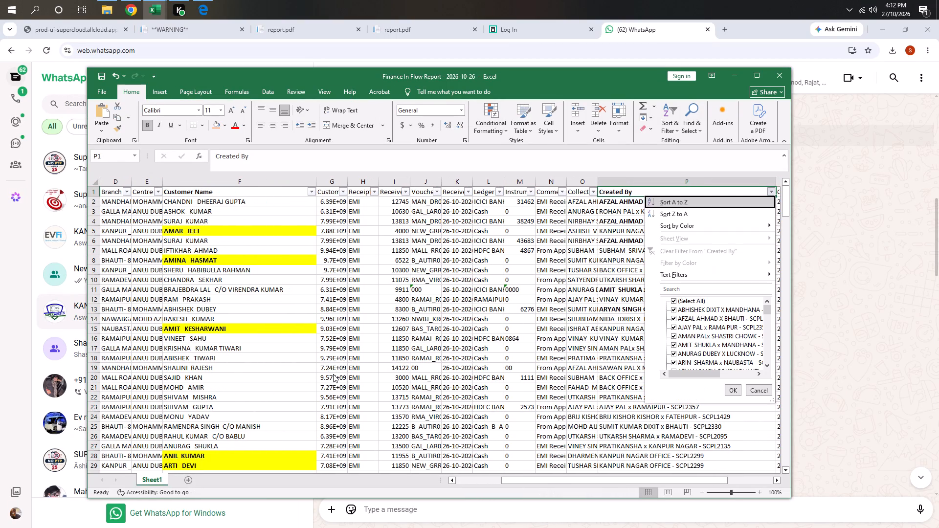
pyautogui.press('Down')
pyautogui.press('Up')
pyautogui.press('space')
# Include only Rajat's KANPUR NAGAR entry among the Created By filter values.
pyautogui.press('Down')
pyautogui.press('Down')
pyautogui.press('Down')
pyautogui.press('Down')
pyautogui.press('Down')
pyautogui.press('Down')
pyautogui.press('Down')
pyautogui.press('Down')
pyautogui.press('Down')
pyautogui.press('Down')
pyautogui.press('Down')
pyautogui.press('Down')
pyautogui.press('Down')
pyautogui.press('Down')
pyautogui.press('Down')
pyautogui.press('Down')
pyautogui.press('Down')
pyautogui.press('Down')
pyautogui.press('Down')
pyautogui.press('Down')
pyautogui.press('Down')
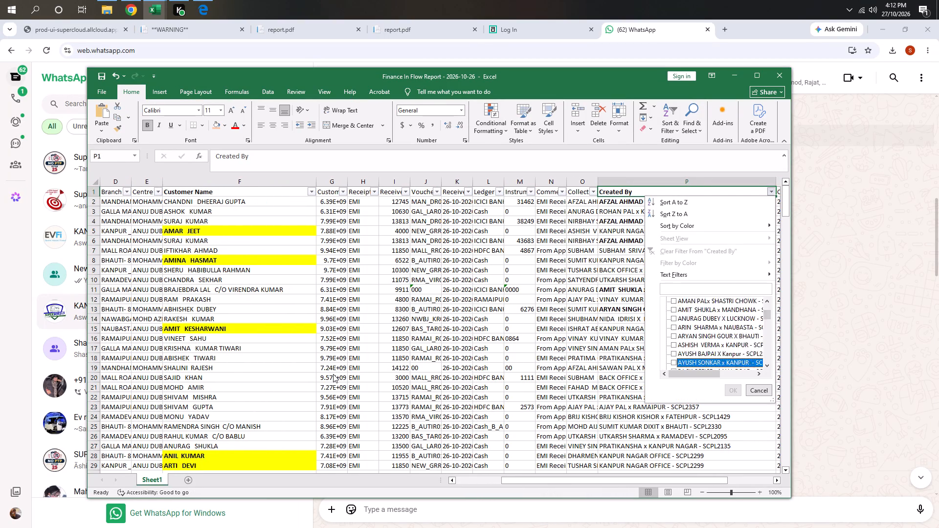
pyautogui.press('Down')
pyautogui.press('Down')
pyautogui.press('Down')
pyautogui.press('Down')
pyautogui.press('Down')
pyautogui.press('Down')
pyautogui.press('Down')
pyautogui.press('Down')
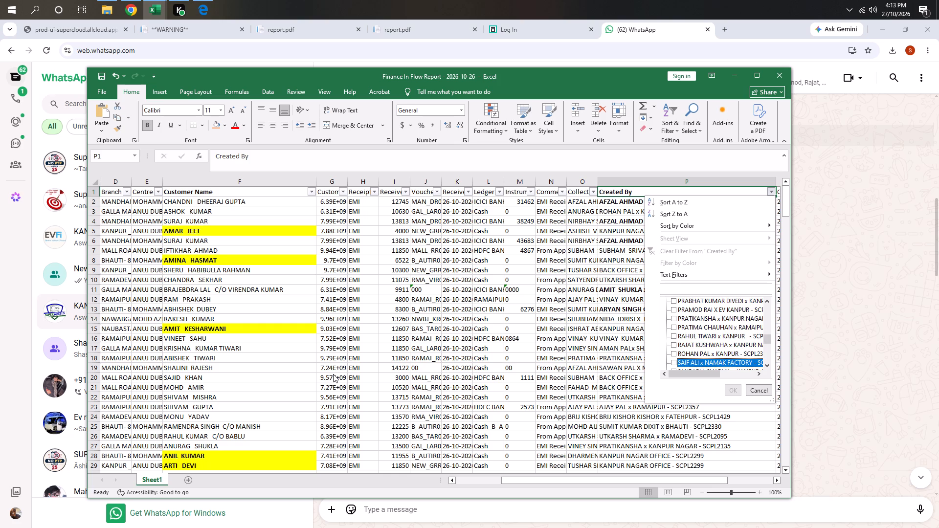
pyautogui.press('Up')
pyautogui.press('space')
pyautogui.press('space')
pyautogui.press('Up')
pyautogui.press('space')
# Add Shubham's NAMAK FACTORY entry to the Created By filter selection and apply the filter.
pyautogui.press('Down')
pyautogui.press('Down')
pyautogui.press('Down')
pyautogui.press('Down')
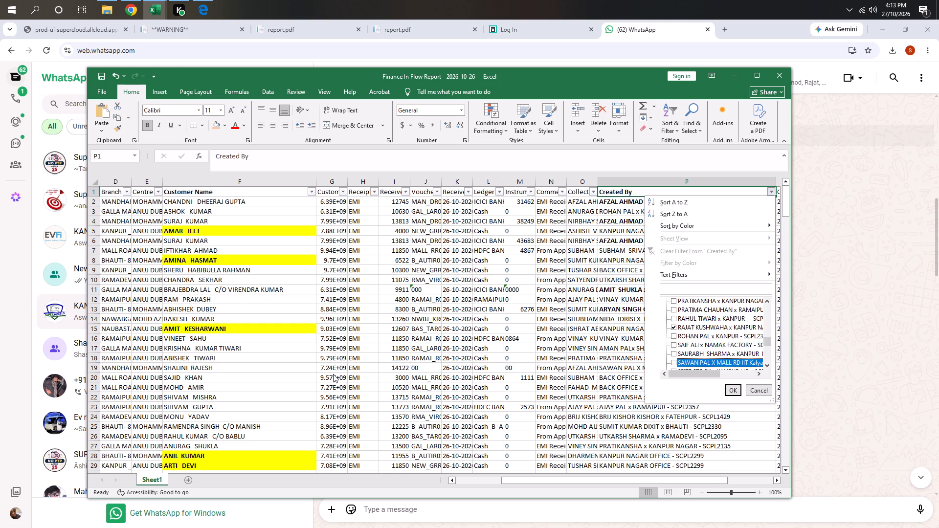
pyautogui.press('Down')
pyautogui.press('Down')
pyautogui.press('Down')
pyautogui.press('Down')
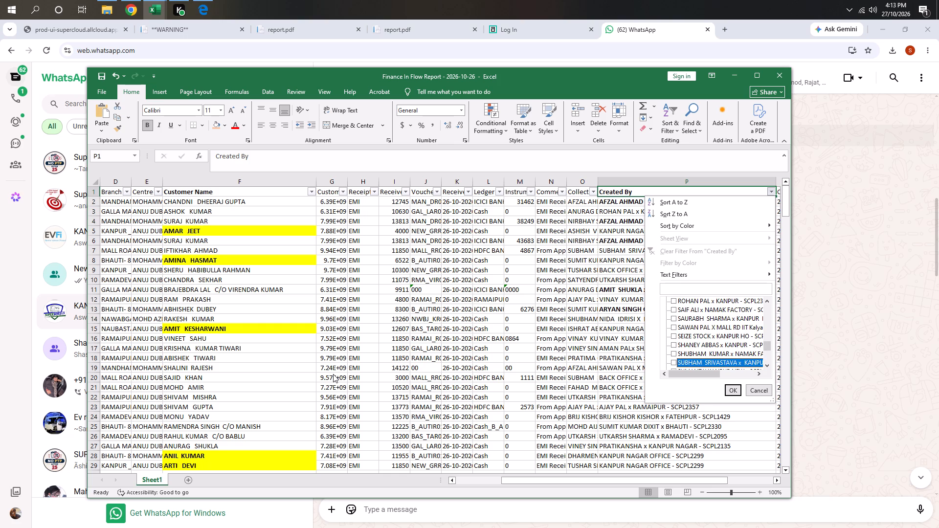
pyautogui.press('Up')
pyautogui.press('space')
pyautogui.press('Down')
pyautogui.press('Down')
pyautogui.press('Down')
pyautogui.press('Down')
pyautogui.press('Down')
pyautogui.press('Down')
pyautogui.press('Down')
pyautogui.press('Down')
pyautogui.press('Down')
pyautogui.press('Down')
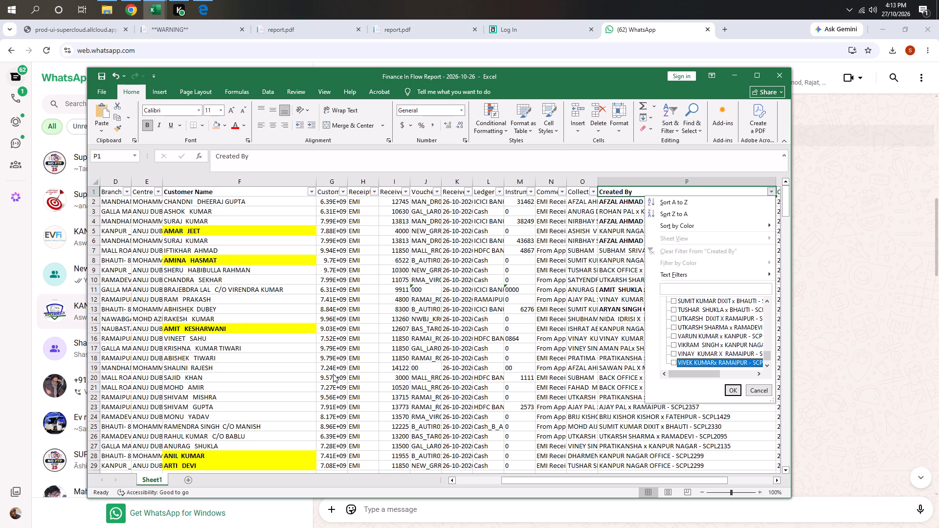
pyautogui.press('Down')
pyautogui.press('Down')
pyautogui.press('Up')
pyautogui.press('Return')
# Go to the received date in K220, in the first filtered record.
pyautogui.press('Left')
pyautogui.press('Left')
pyautogui.press('Left')
pyautogui.press('Left')
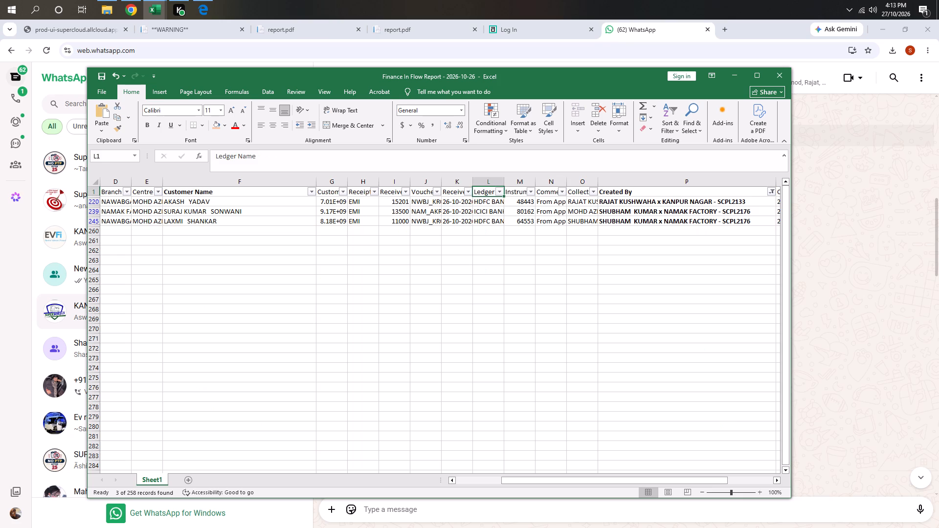
pyautogui.press('Left')
pyautogui.press('Down')
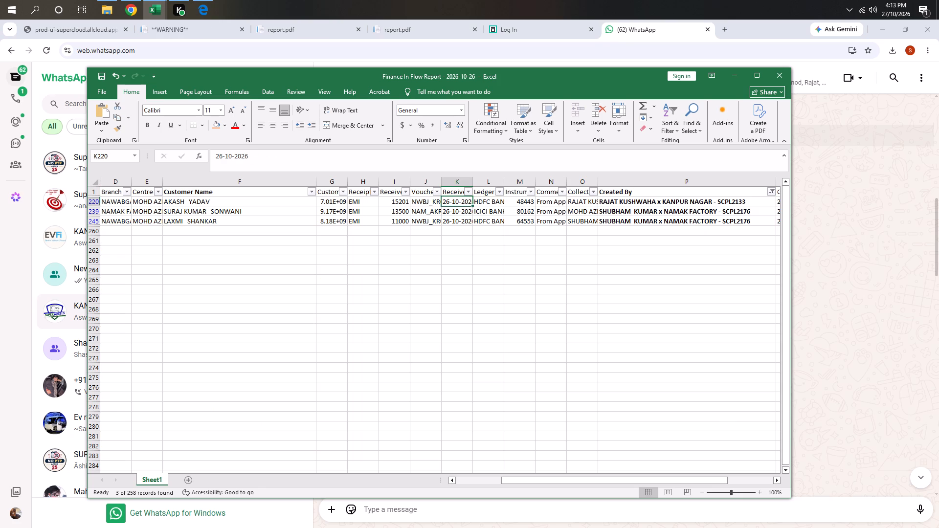
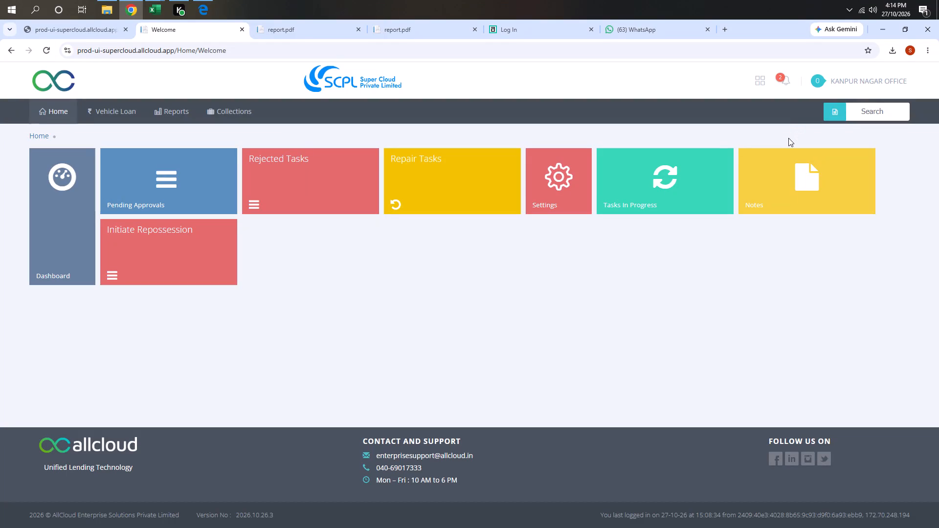
# Open the Finance In Flow Report and view its data for the KANPUR _NEW branch.
pyautogui.click(886, 113)
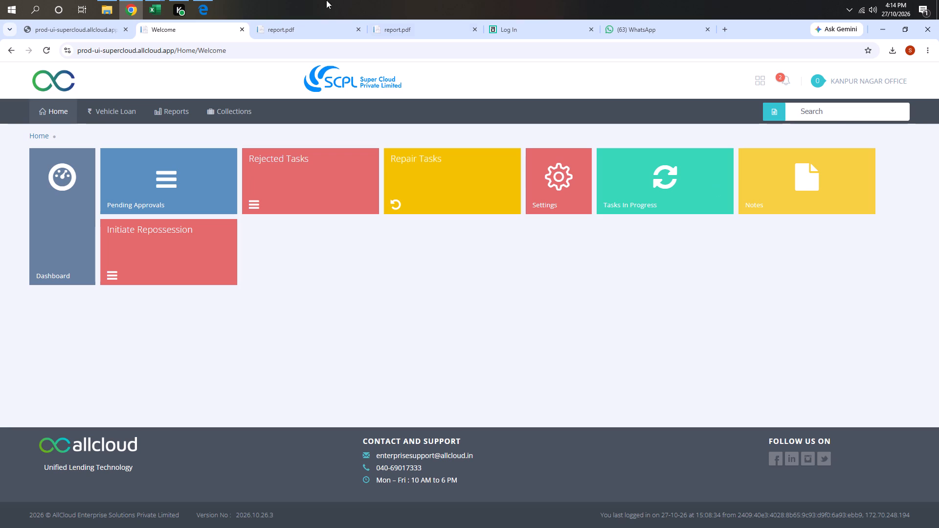
pyautogui.click(266, 137)
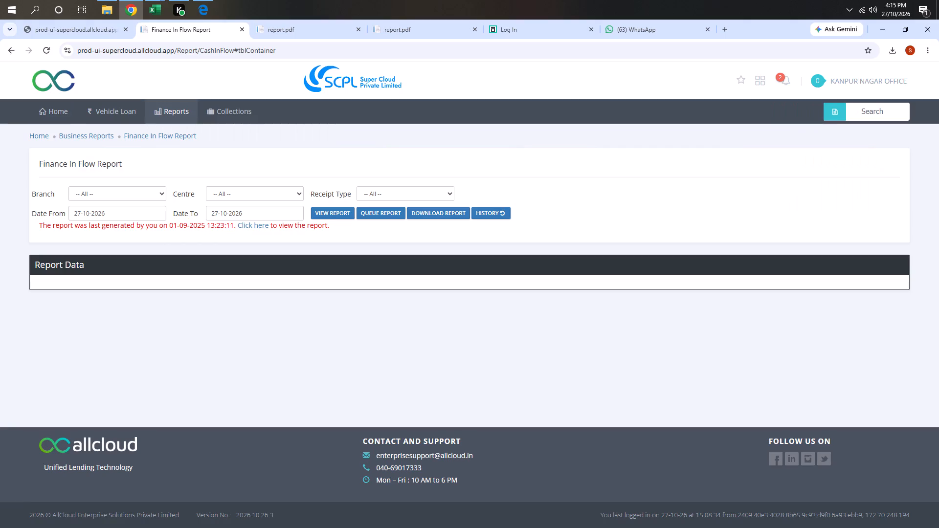
pyautogui.click(141, 185)
pyautogui.click(125, 188)
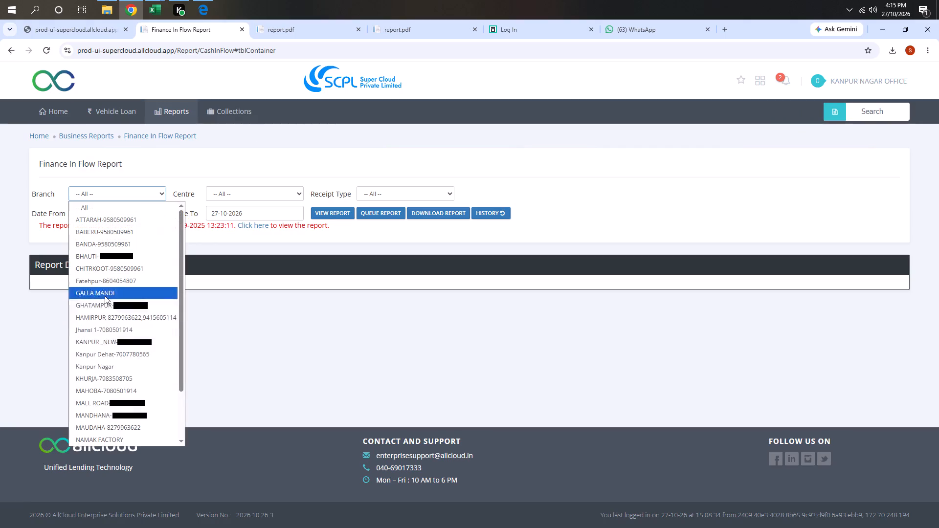
pyautogui.click(103, 342)
pyautogui.click(324, 212)
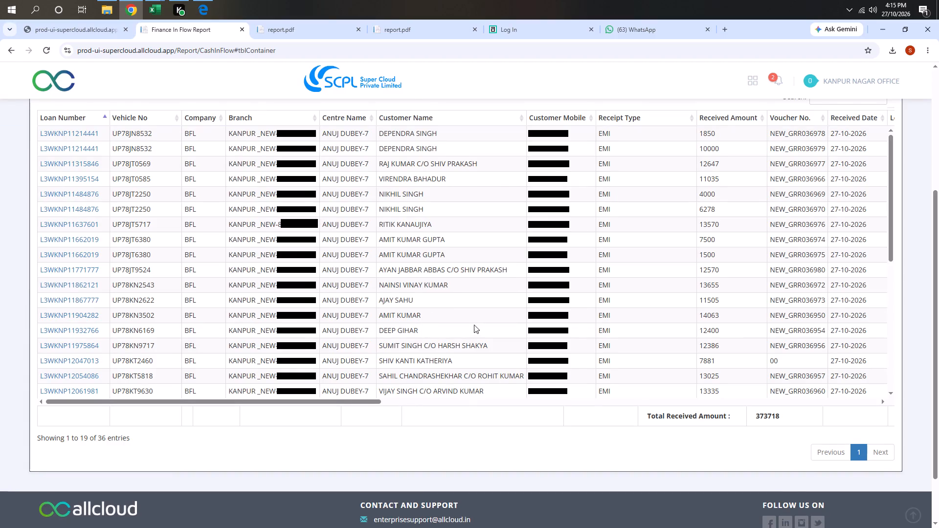
# Search the report data for AMA.
pyautogui.scroll(1, 477, 323)
pyautogui.click(812, 141)
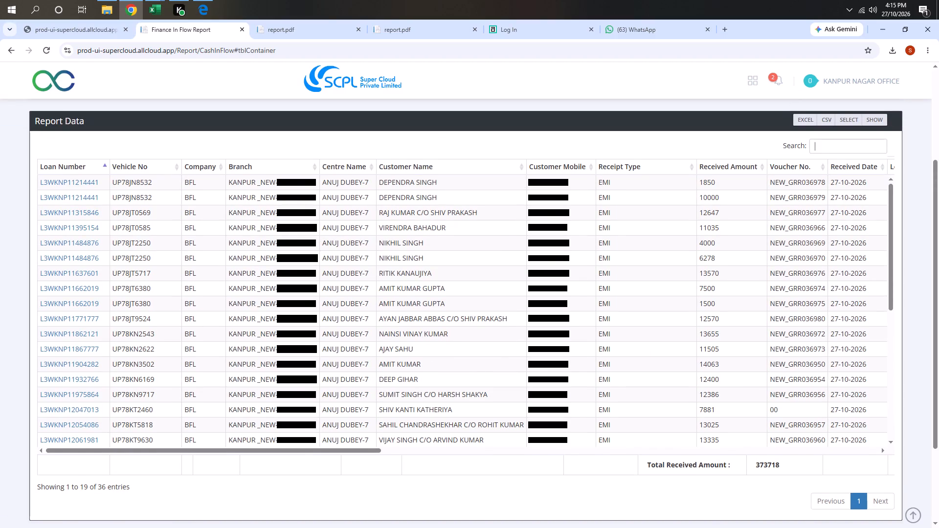
pyautogui.press('a')
pyautogui.press('m')
pyautogui.press('a')
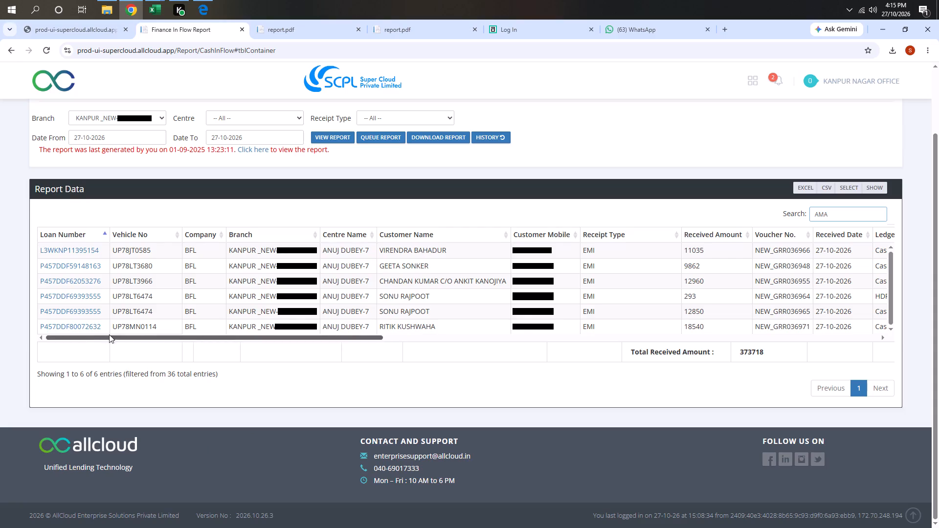
# Open the loan behind the 18540 EMI entry and bring up the receipt for its eighth instalment.
pyautogui.click(86, 329)
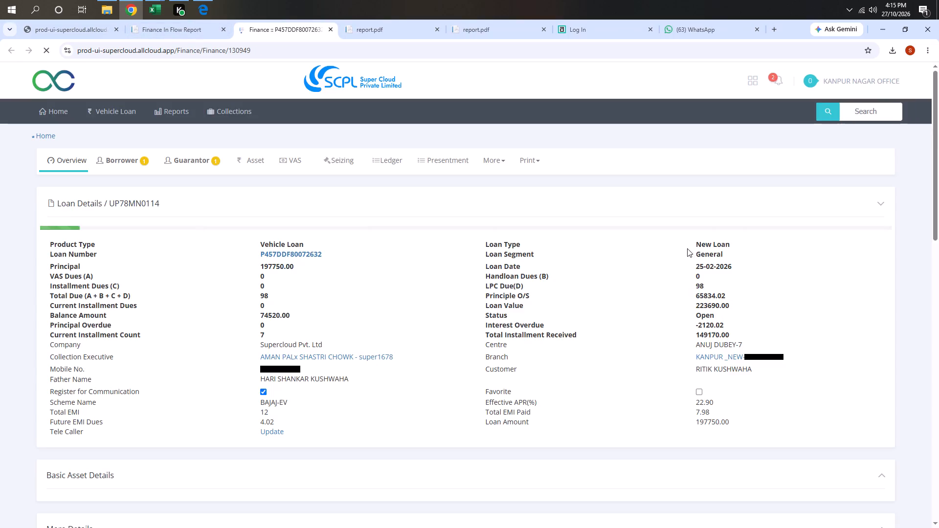
pyautogui.scroll(-8, 649, 267)
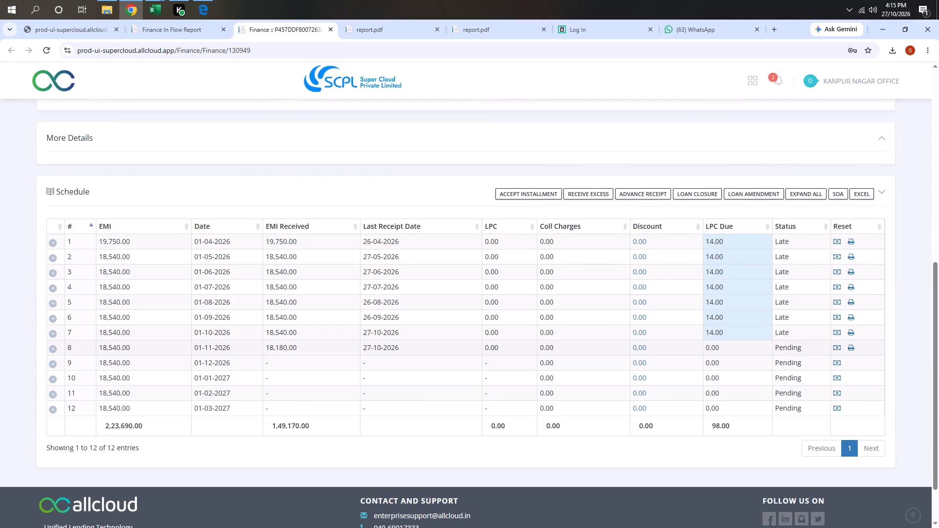
pyautogui.tripleClick(850, 345)
pyautogui.click(850, 345)
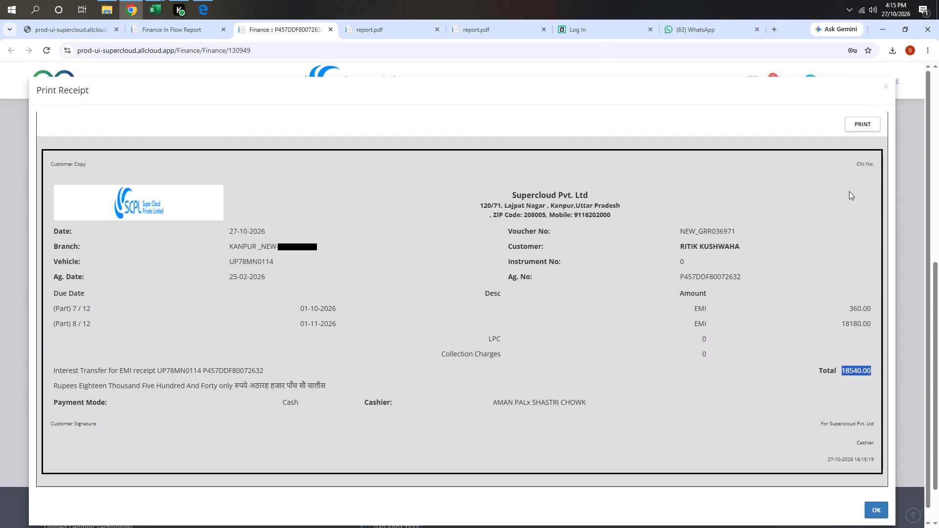
# Print the instalment receipt at a custom scale of 75 and close the receipt view.
pyautogui.click(855, 117)
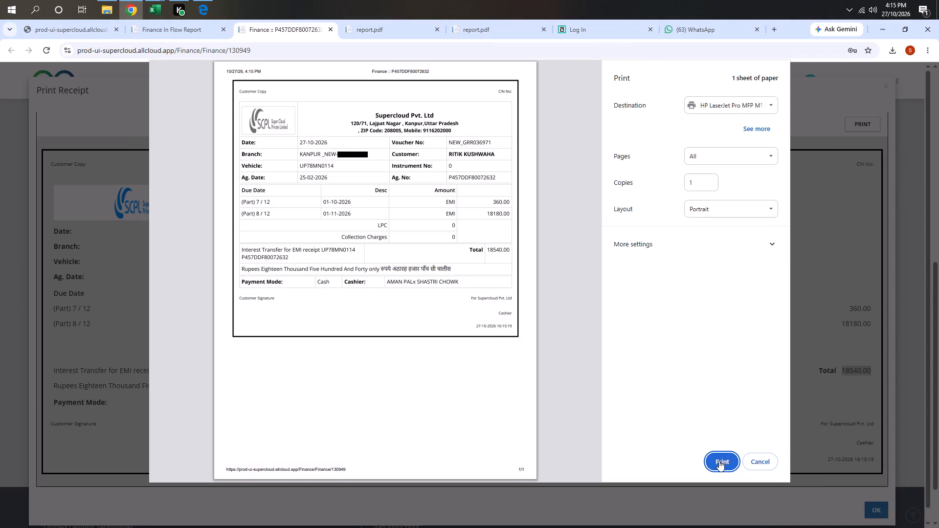
pyautogui.click(685, 245)
pyautogui.moveTo(699, 382); pyautogui.dragTo(662, 379)
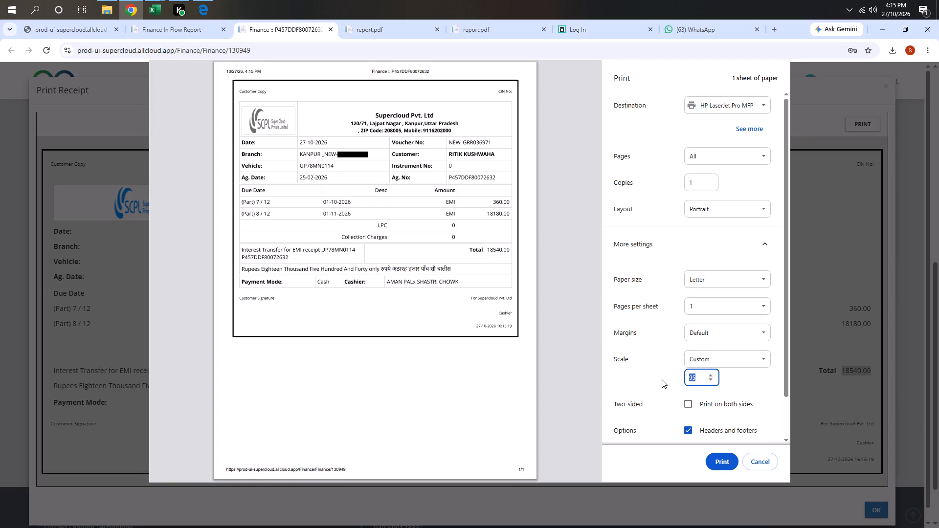
pyautogui.write('75')
pyautogui.click(723, 454)
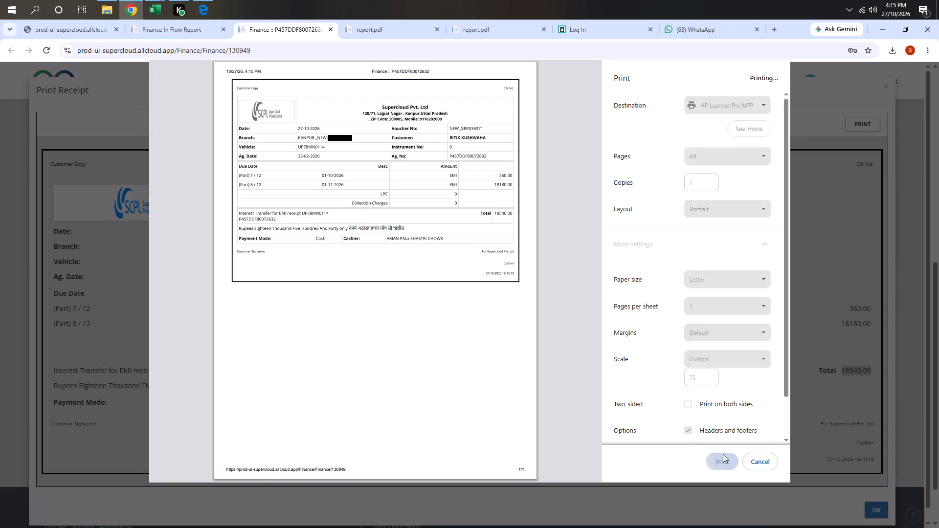
pyautogui.click(887, 85)
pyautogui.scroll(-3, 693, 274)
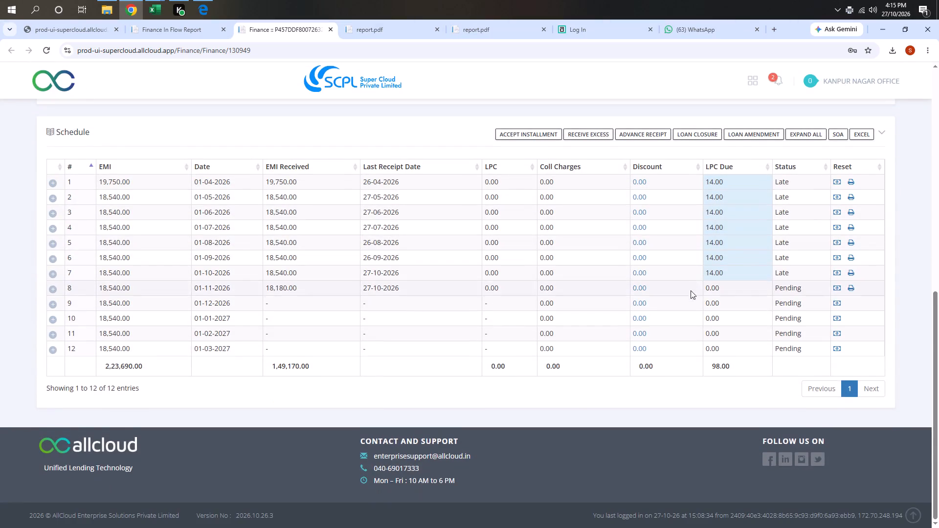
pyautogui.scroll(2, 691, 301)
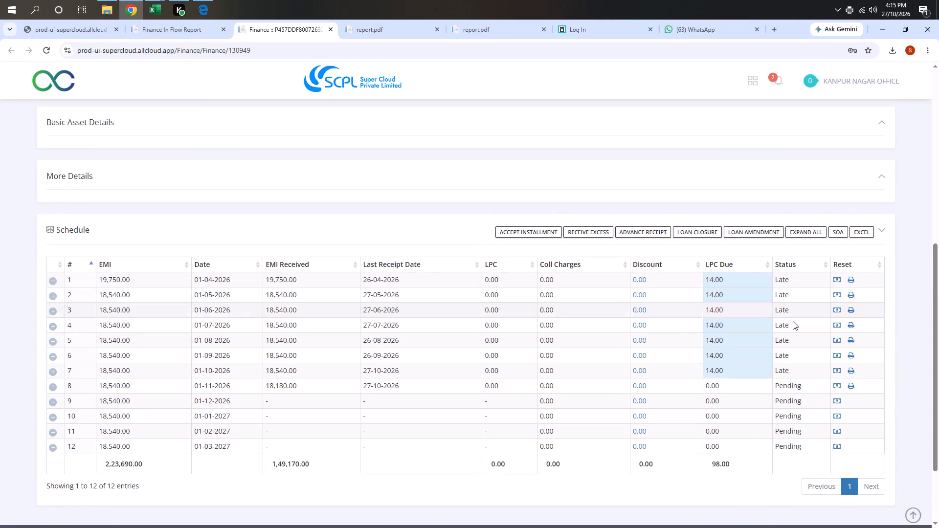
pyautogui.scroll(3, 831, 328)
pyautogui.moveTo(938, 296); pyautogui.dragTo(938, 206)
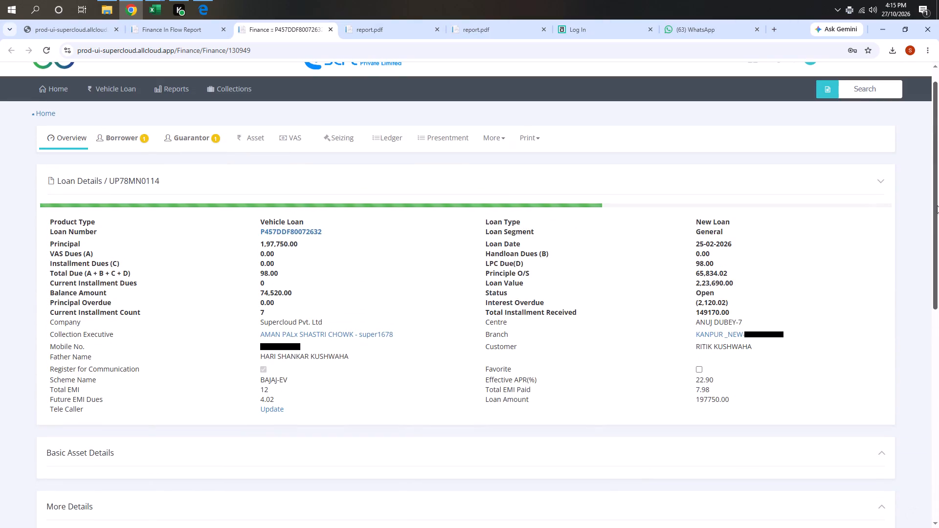
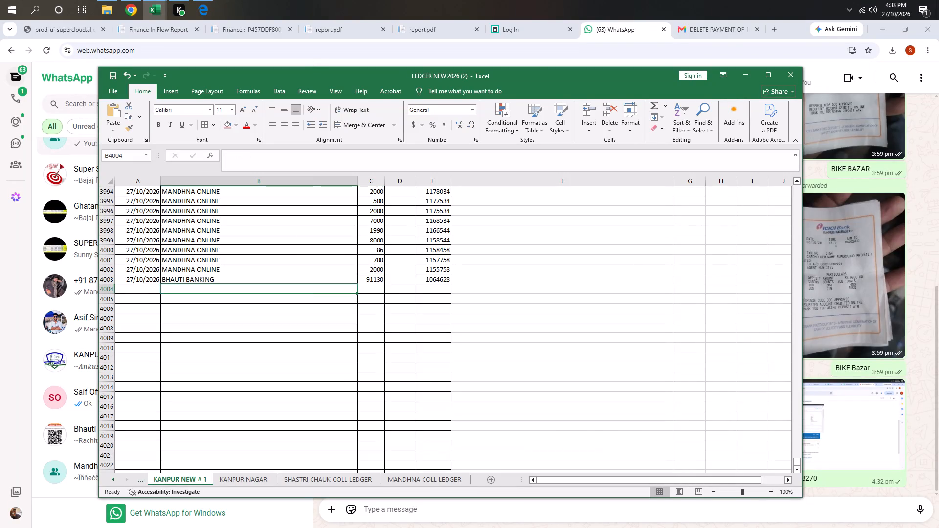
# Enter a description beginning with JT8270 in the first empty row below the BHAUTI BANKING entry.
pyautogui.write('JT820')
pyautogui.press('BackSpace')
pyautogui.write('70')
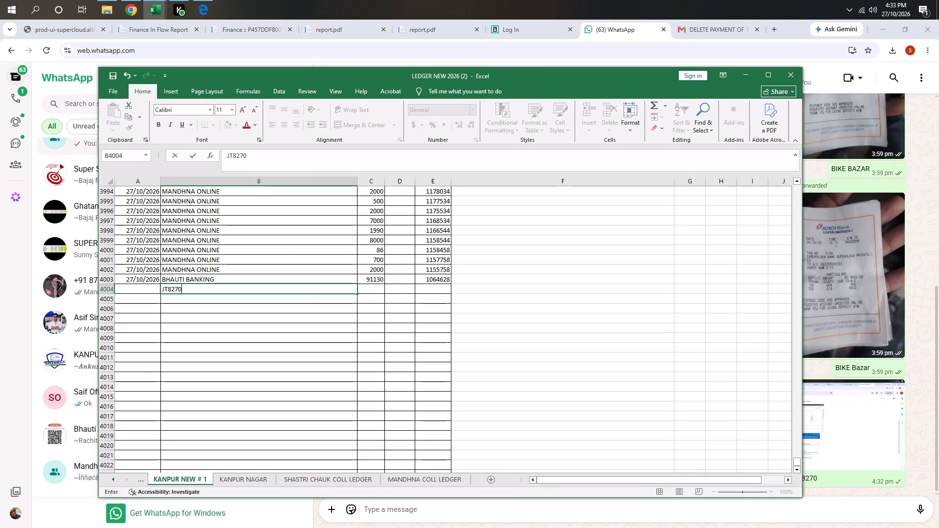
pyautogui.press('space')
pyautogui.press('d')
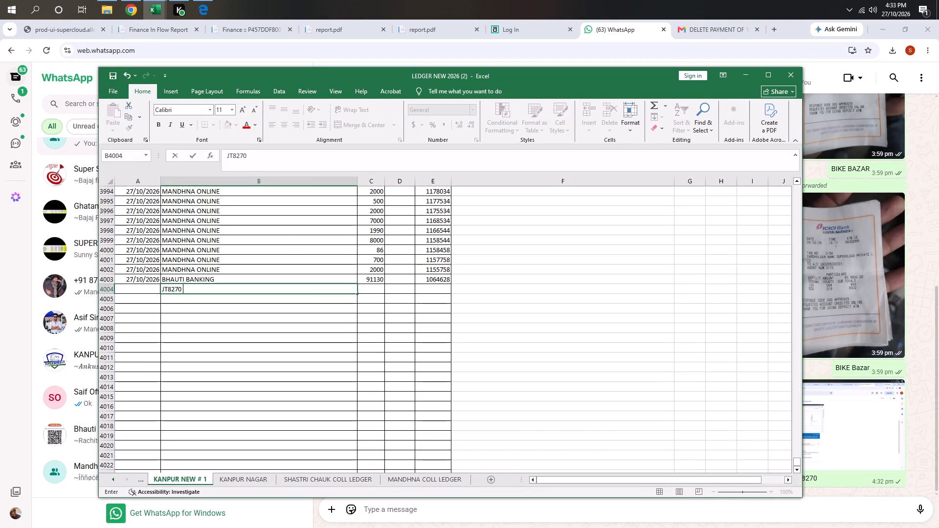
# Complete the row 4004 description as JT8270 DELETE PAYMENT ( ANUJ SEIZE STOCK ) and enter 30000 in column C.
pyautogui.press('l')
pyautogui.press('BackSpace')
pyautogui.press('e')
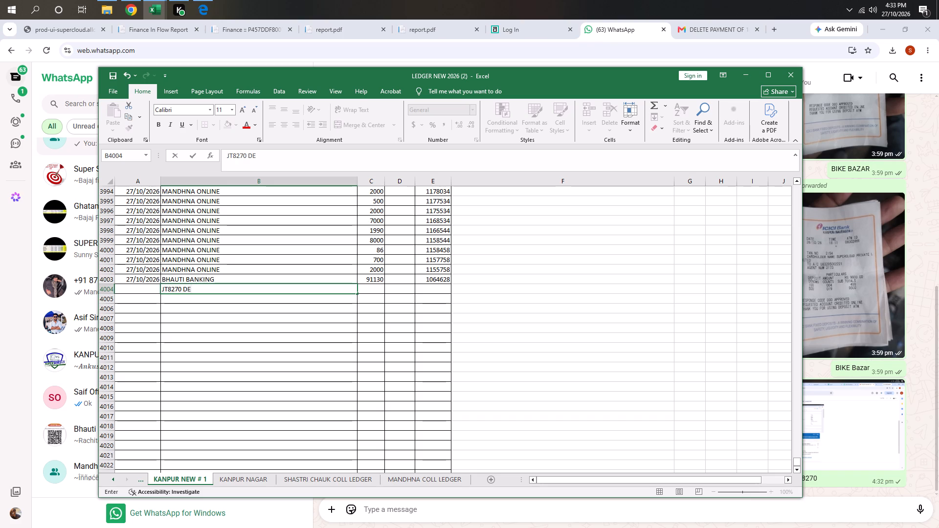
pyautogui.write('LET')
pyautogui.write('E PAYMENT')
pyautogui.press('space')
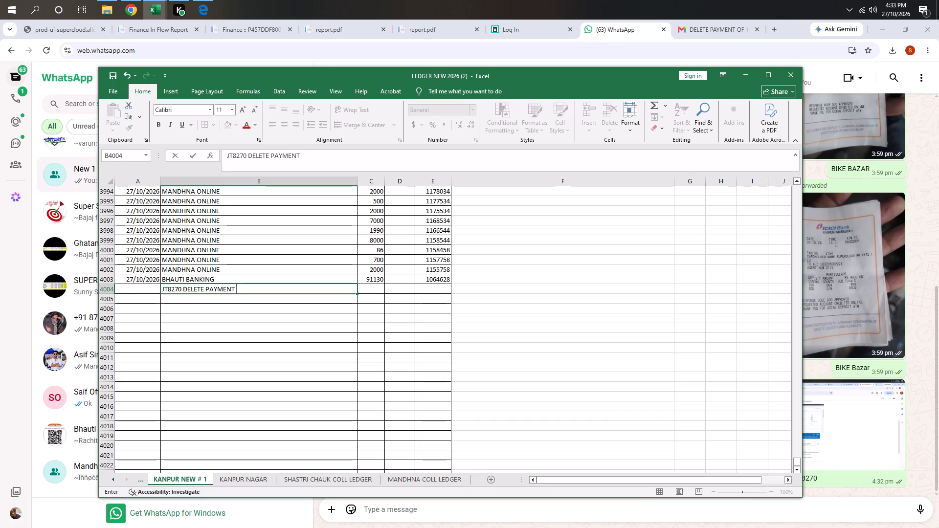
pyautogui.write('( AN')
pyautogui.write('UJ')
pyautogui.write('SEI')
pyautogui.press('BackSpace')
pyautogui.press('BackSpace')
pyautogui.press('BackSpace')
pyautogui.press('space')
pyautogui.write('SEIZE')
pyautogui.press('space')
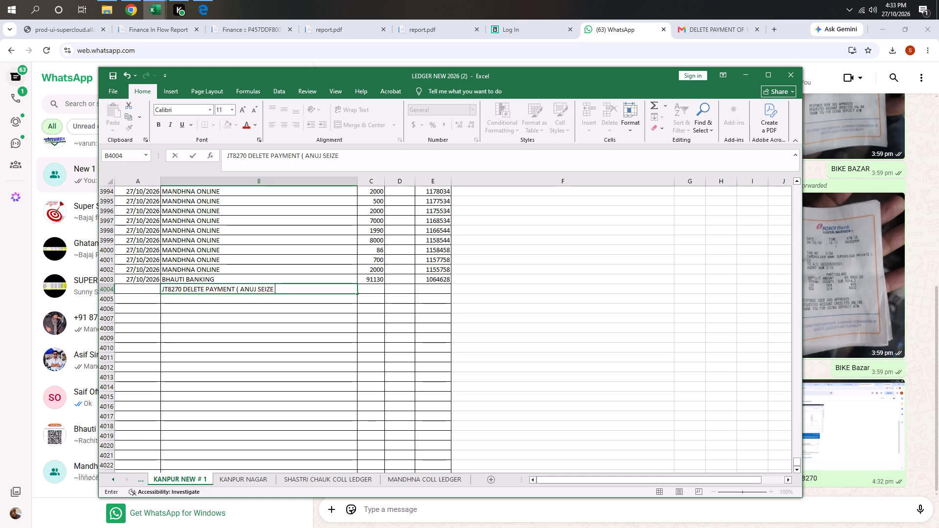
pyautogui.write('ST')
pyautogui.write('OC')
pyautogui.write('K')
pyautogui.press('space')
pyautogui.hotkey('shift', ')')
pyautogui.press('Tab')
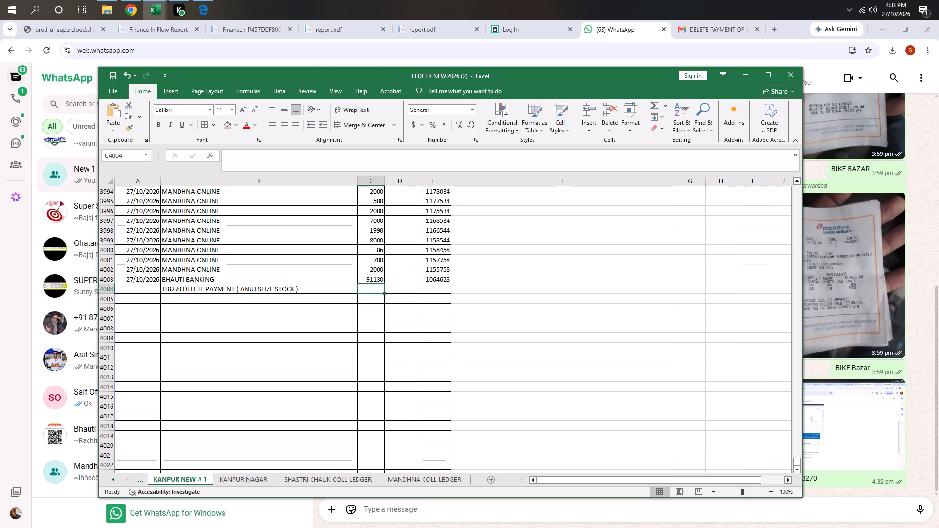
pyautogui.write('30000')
# Fill the balance formula and the date 27/10/2026 from row 4003 into row 4004, and save the ledger.
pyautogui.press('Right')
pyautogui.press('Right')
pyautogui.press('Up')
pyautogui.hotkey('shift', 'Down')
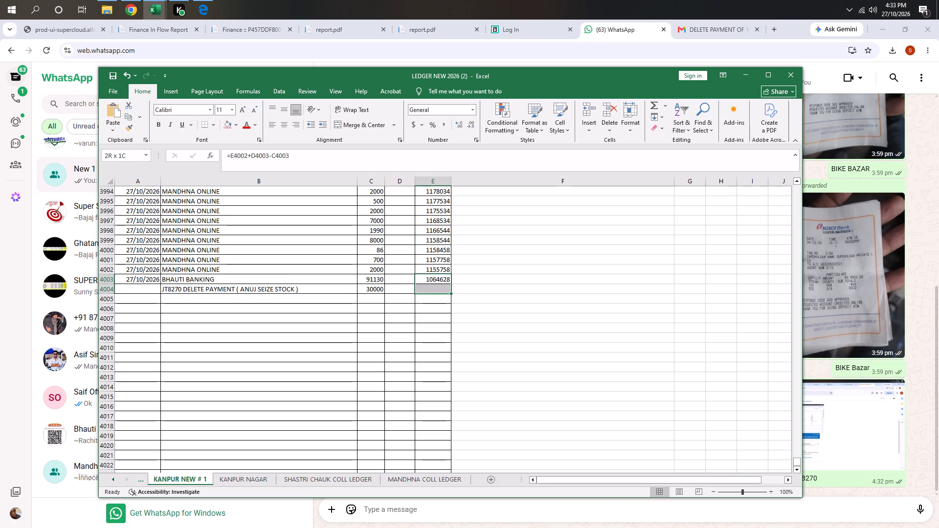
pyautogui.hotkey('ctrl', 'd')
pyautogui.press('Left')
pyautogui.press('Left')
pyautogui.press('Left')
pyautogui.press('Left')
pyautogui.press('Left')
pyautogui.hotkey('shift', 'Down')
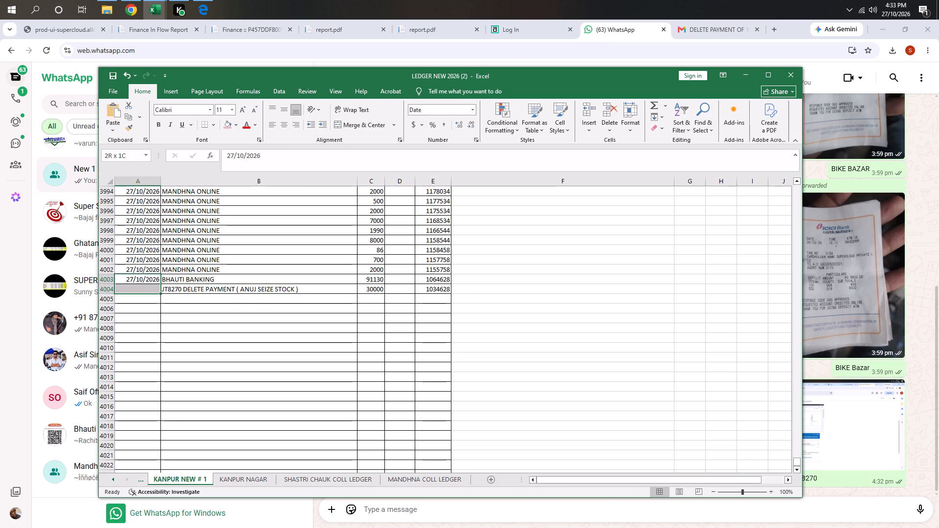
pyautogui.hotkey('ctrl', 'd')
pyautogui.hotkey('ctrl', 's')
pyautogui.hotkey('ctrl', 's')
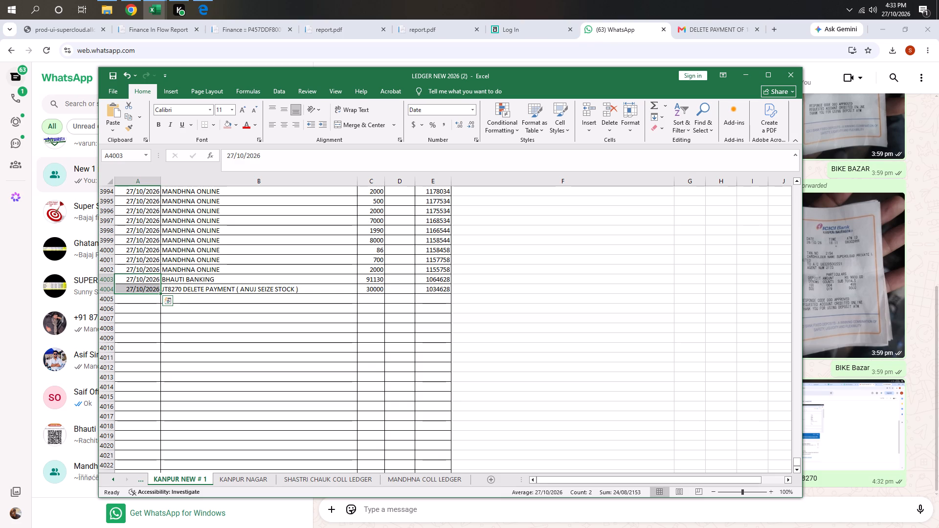
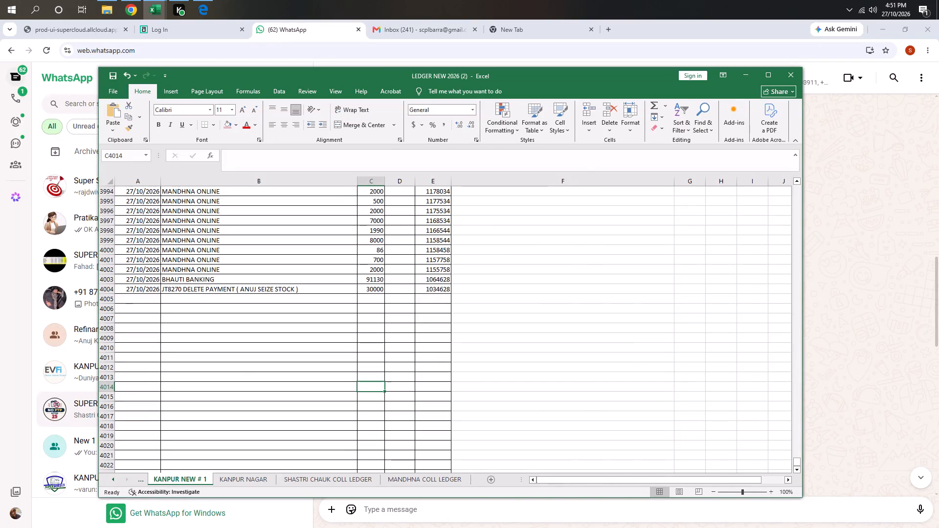
# Switch to the Finance In Flow Report - 2026-10-26 workbook and examine the filtered EMI receipt rows.
pyautogui.hotkey('alt', 'Tab')
pyautogui.hotkey('alt', 'Tab')
pyautogui.hotkey('alt', 'Tab')
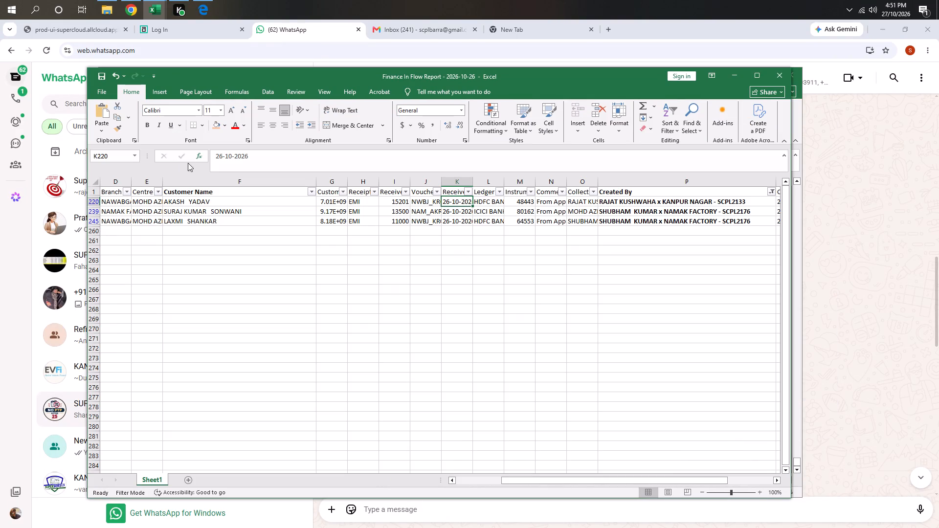
pyautogui.scroll(-1, 260, 256)
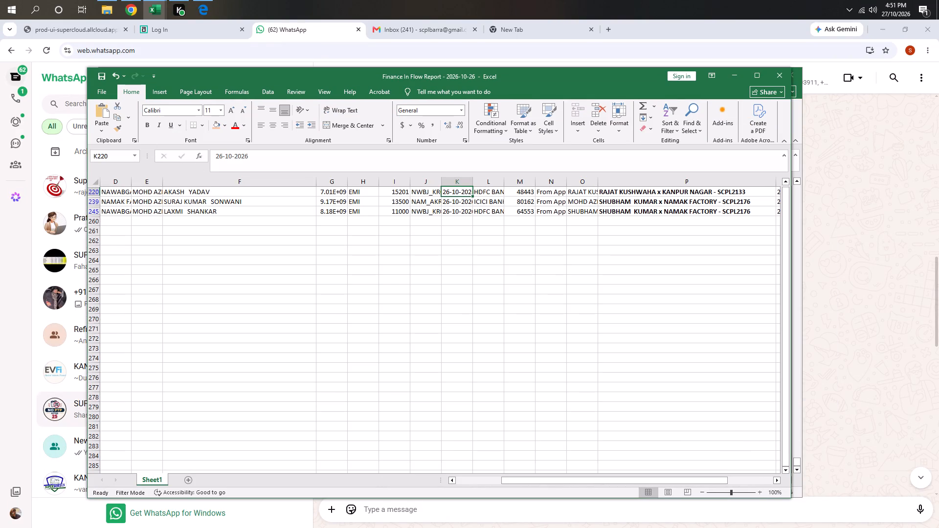
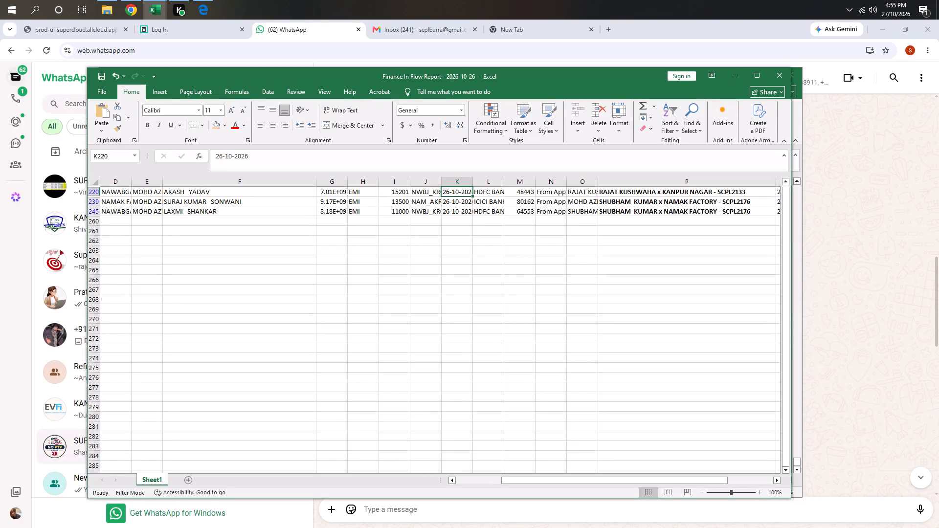
# Close the Finance In Flow Report - 2026-10-26 workbook.
pyautogui.click(779, 69)
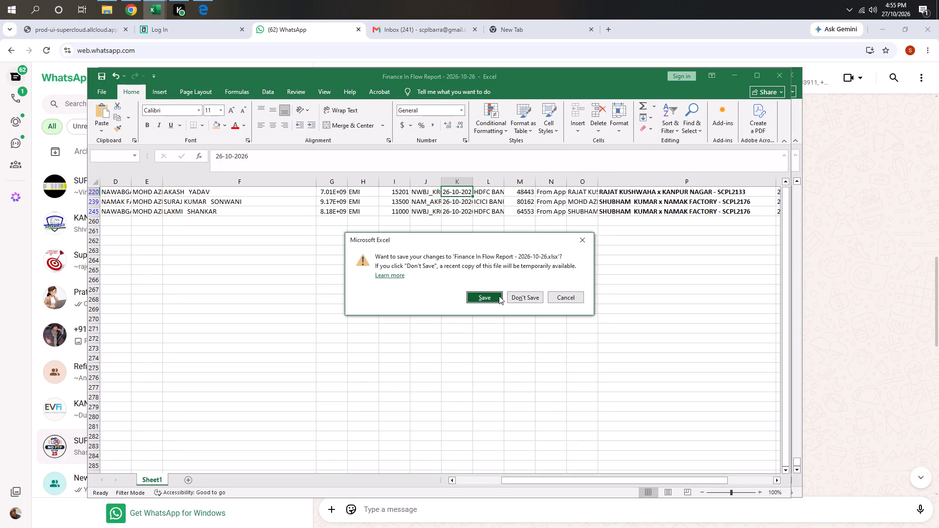
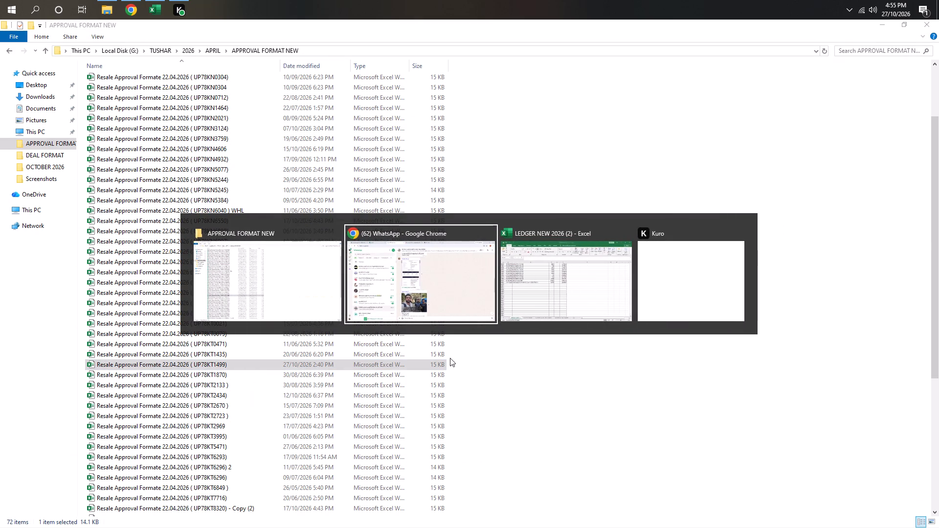
# Switch to the LEDGER NEW 2026 (2) workbook, save it, and close it.
pyautogui.hotkey('alt', 'Tab')
pyautogui.click(467, 360)
pyautogui.hotkey('ctrl', 's')
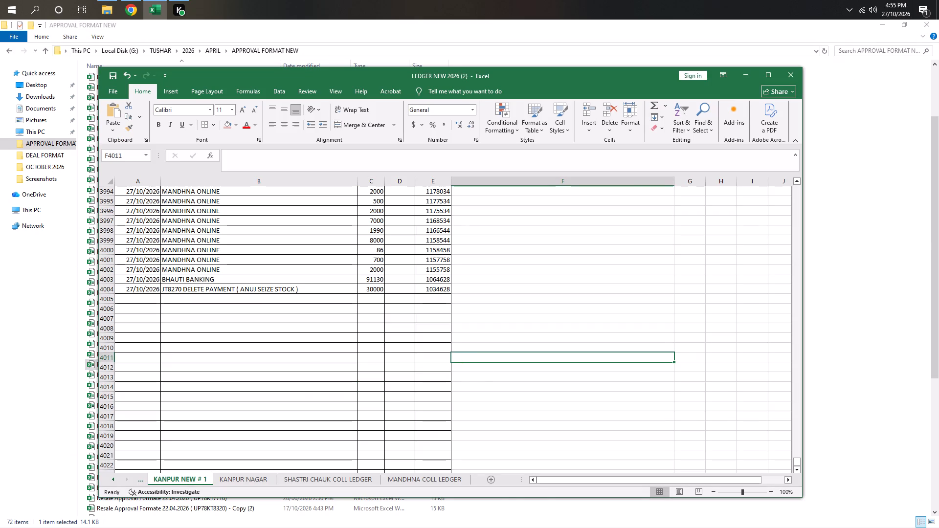
pyautogui.click(793, 77)
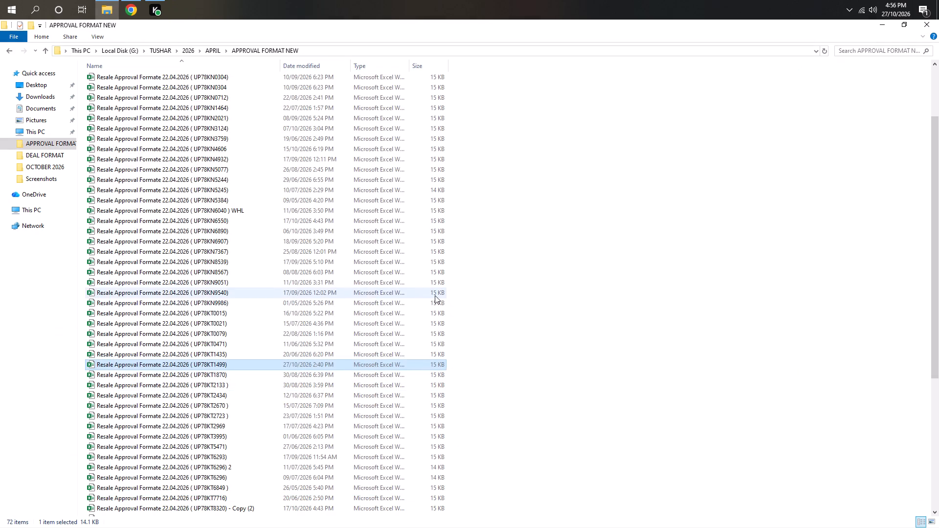